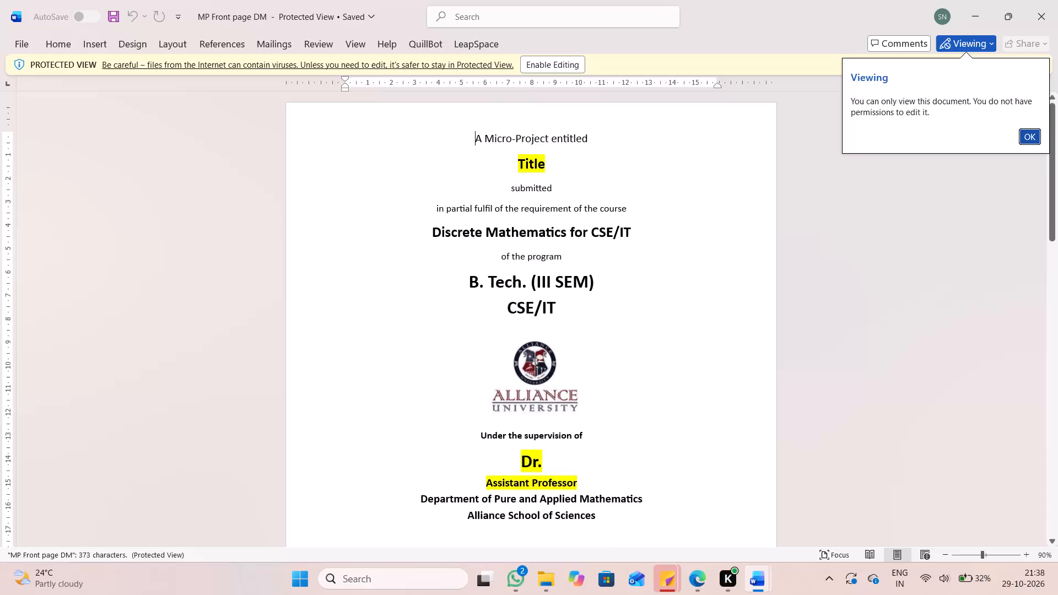
# Look through the two-page micro-project front page template to examine its layout and highlighted placeholders.
pyautogui.scroll(-7, 605, 392)
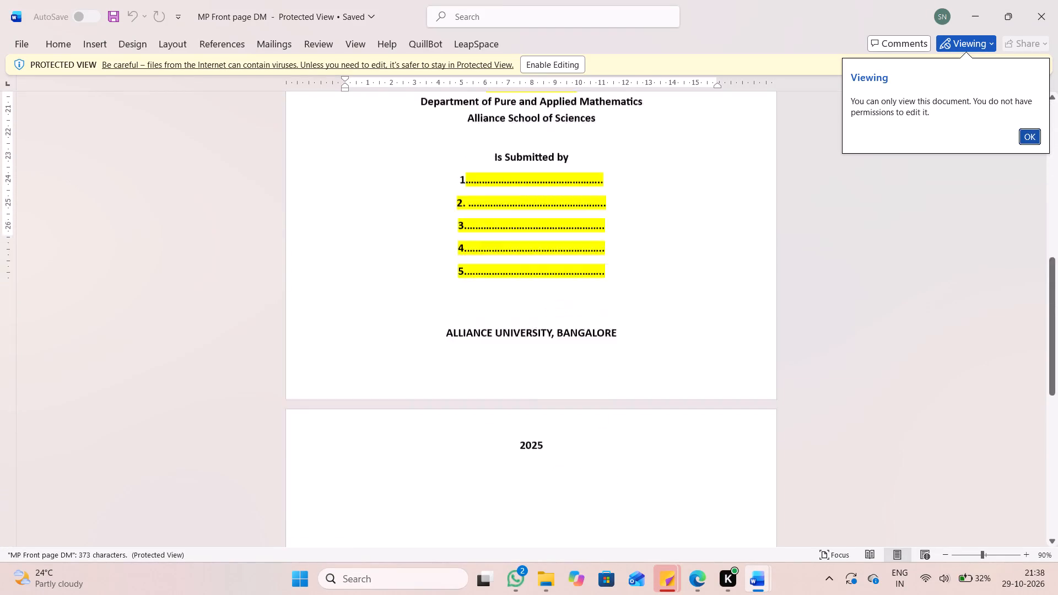
pyautogui.scroll(-5, 605, 392)
pyautogui.scroll(3, 605, 392)
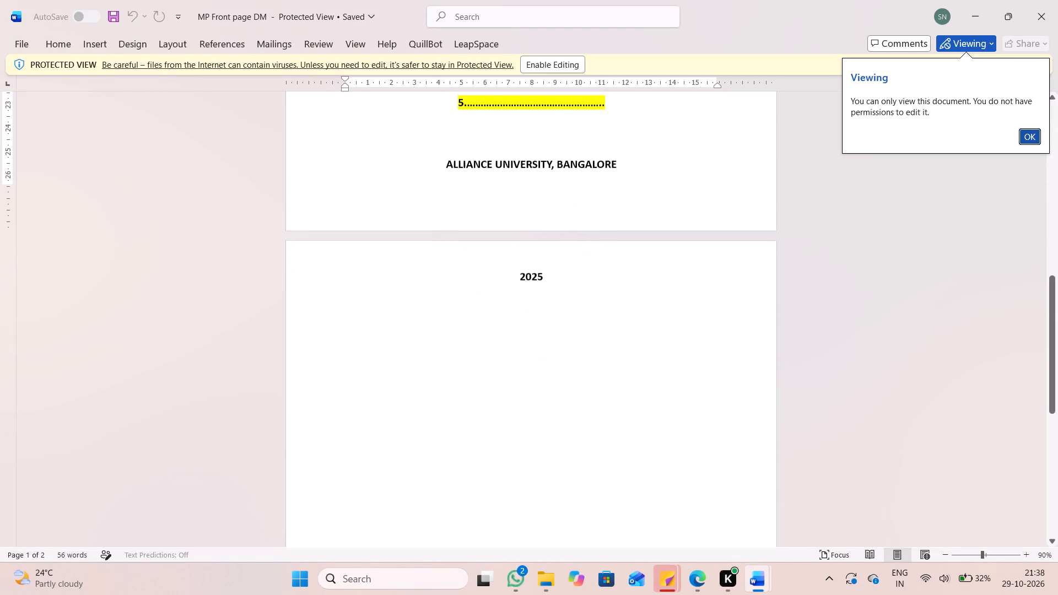
pyautogui.scroll(5, 605, 392)
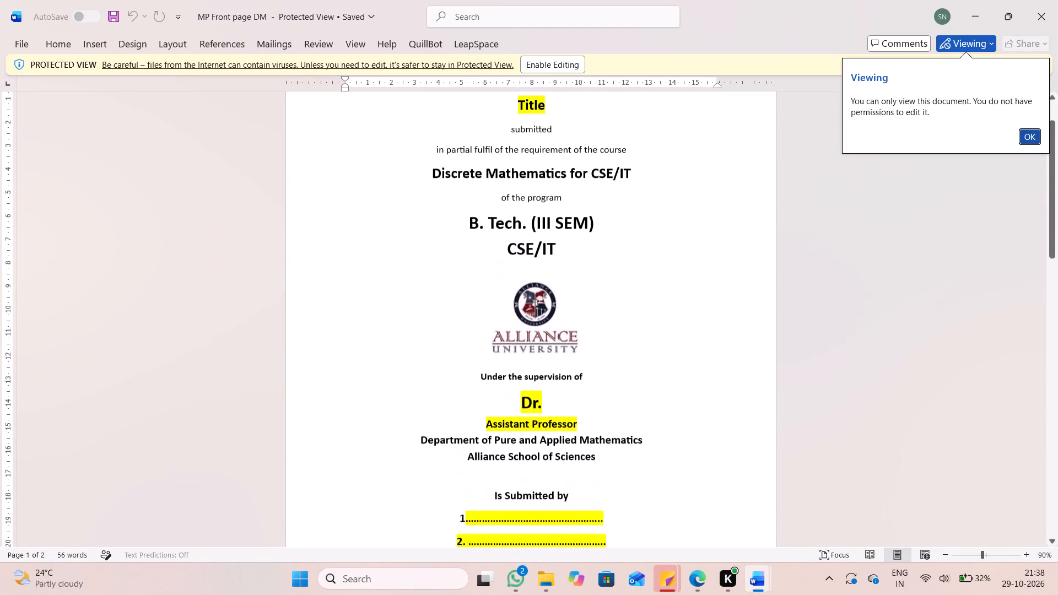
pyautogui.scroll(2, 605, 392)
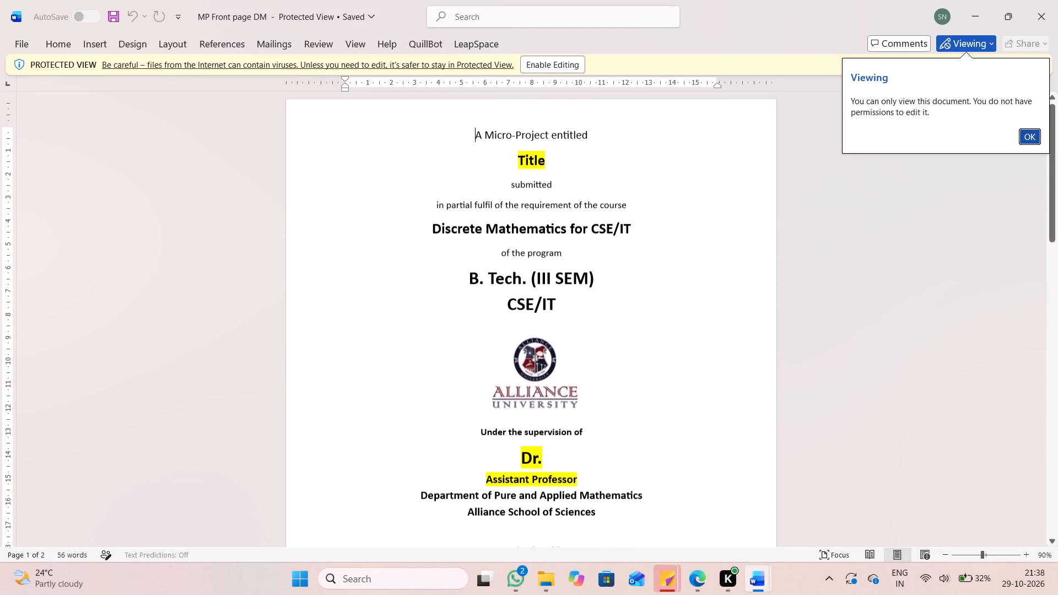
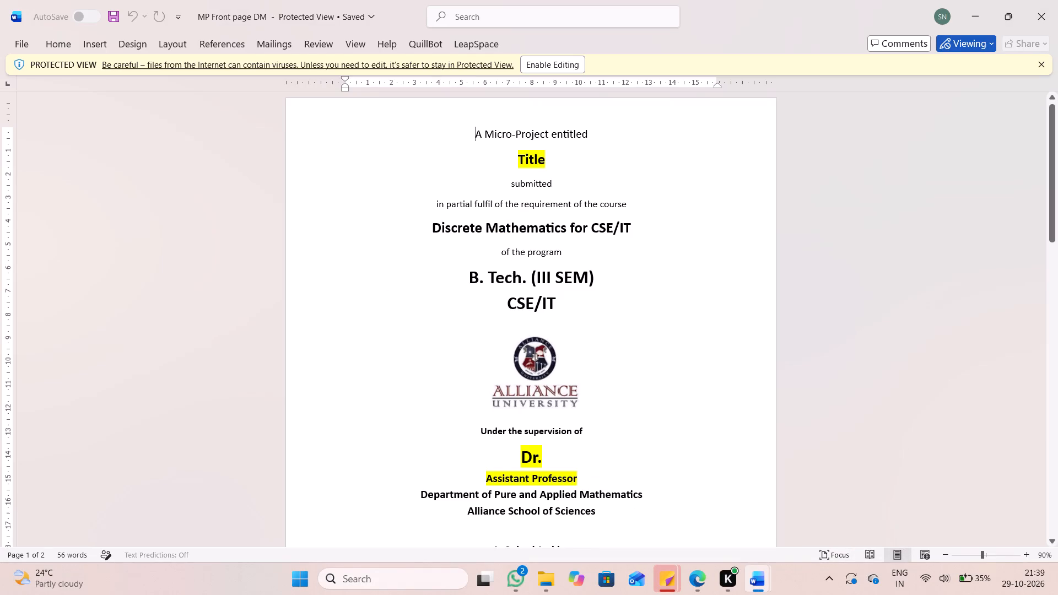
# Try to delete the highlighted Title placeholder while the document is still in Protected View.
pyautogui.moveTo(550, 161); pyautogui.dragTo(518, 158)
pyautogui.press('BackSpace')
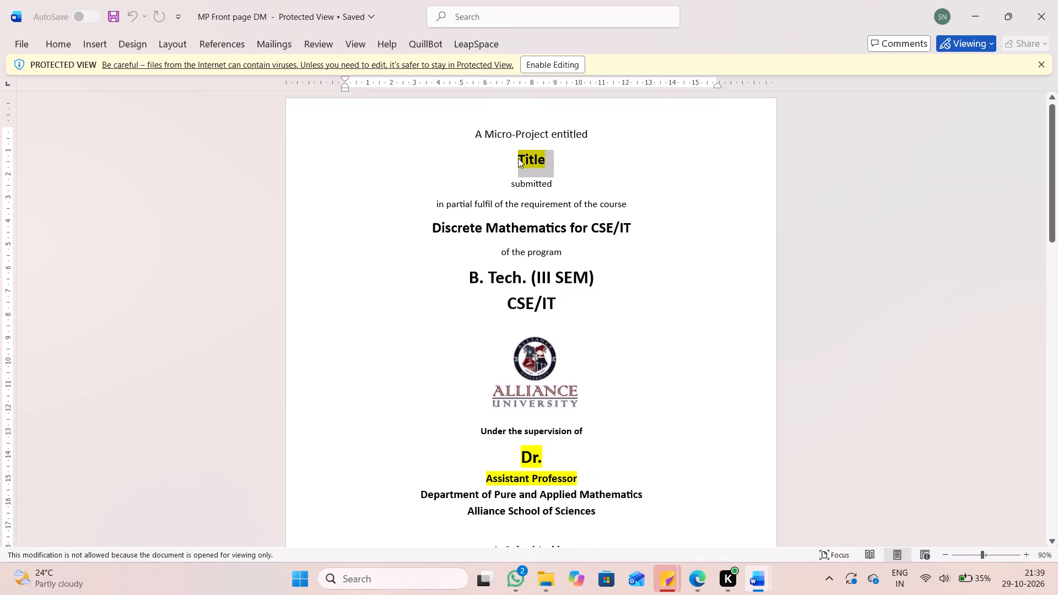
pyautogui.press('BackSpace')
# Enable editing for the document and delete the highlighted Title placeholder below "A Micro-Project entitled".
pyautogui.click(554, 63)
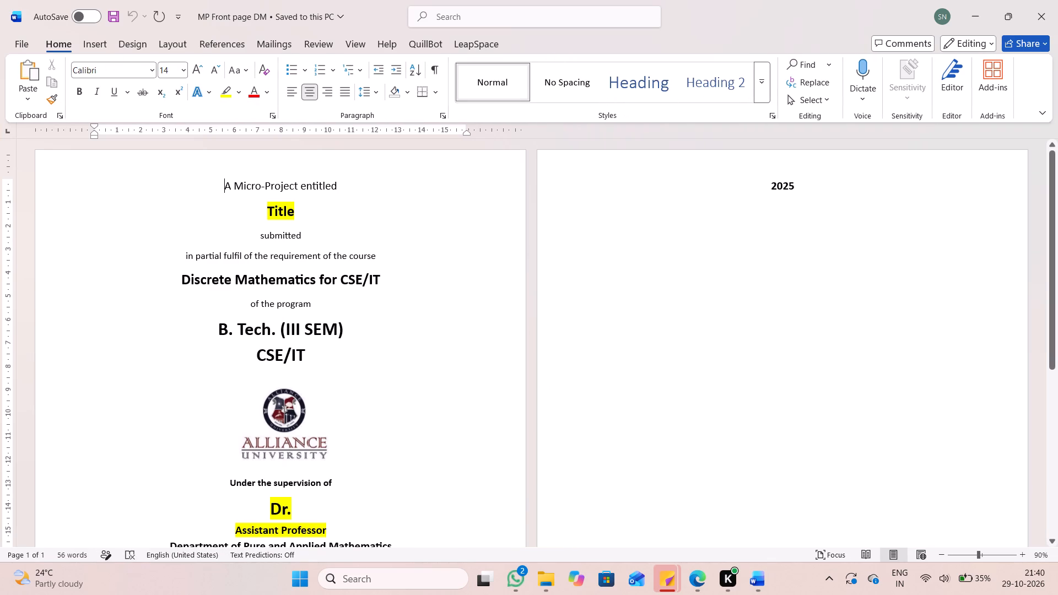
pyautogui.moveTo(298, 215); pyautogui.dragTo(266, 212)
pyautogui.press('BackSpace')
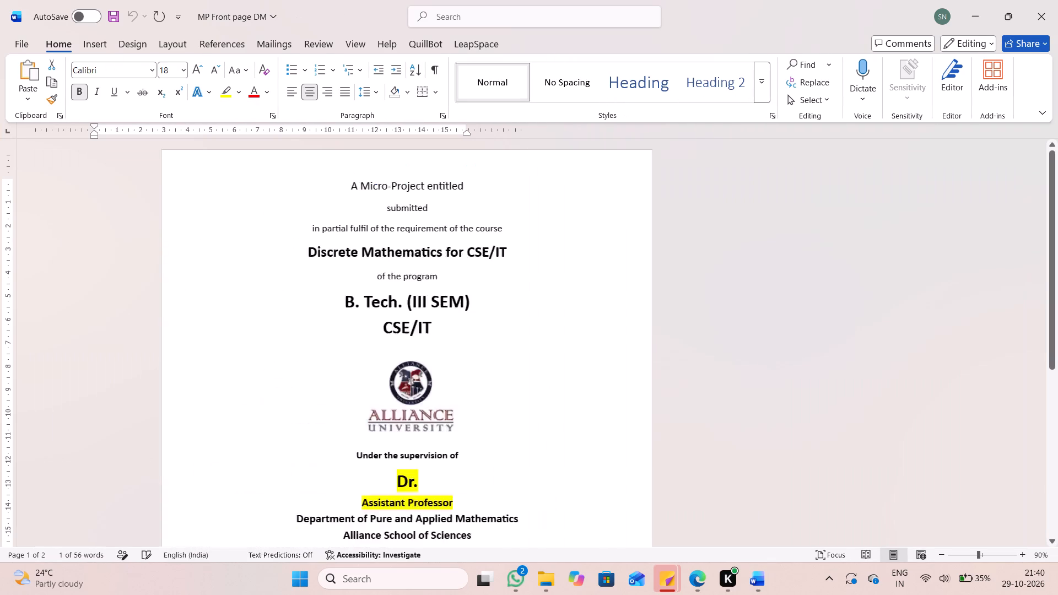
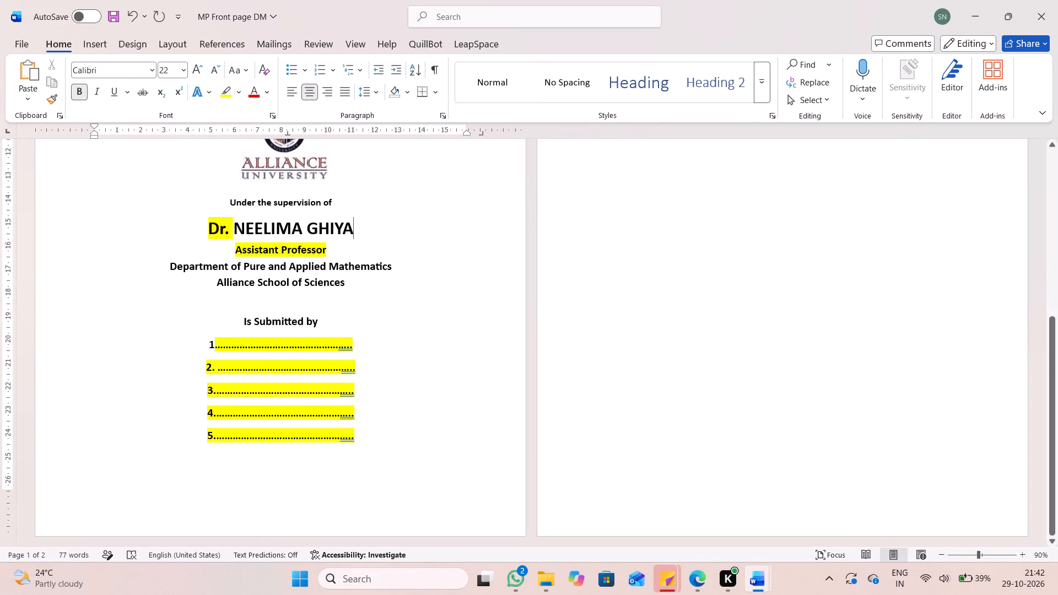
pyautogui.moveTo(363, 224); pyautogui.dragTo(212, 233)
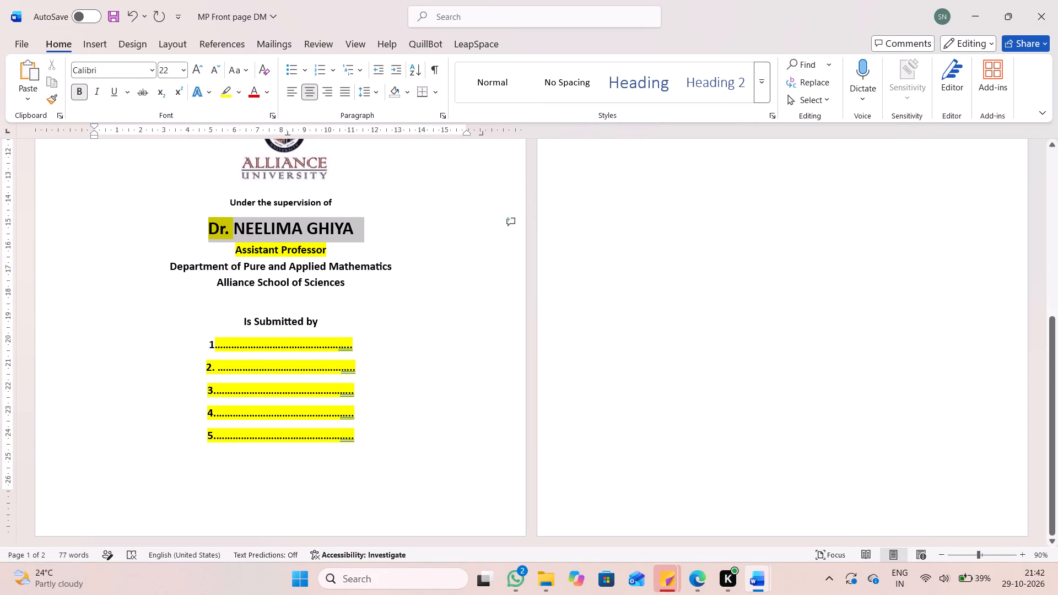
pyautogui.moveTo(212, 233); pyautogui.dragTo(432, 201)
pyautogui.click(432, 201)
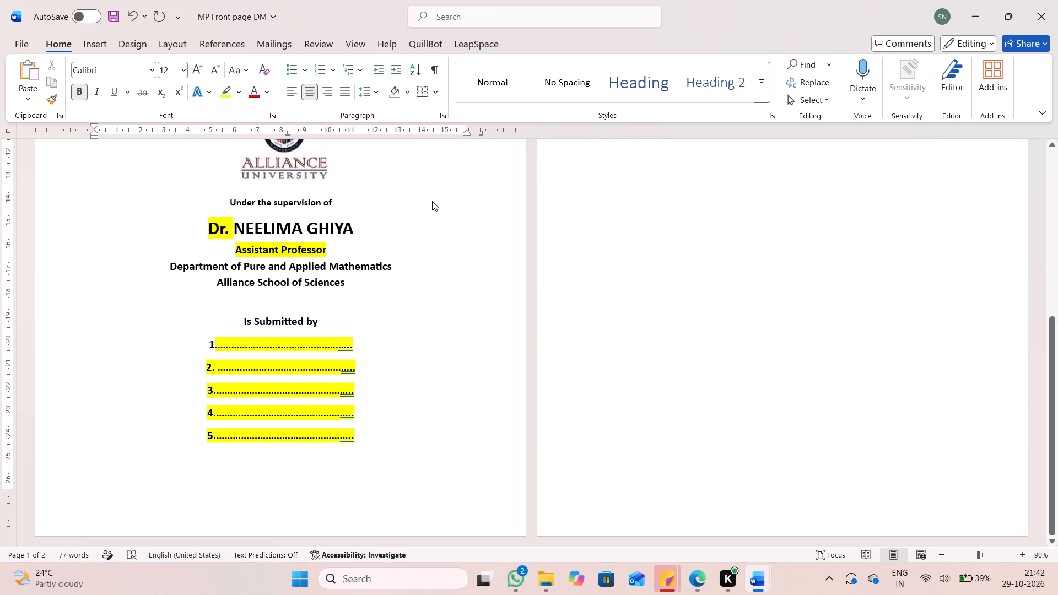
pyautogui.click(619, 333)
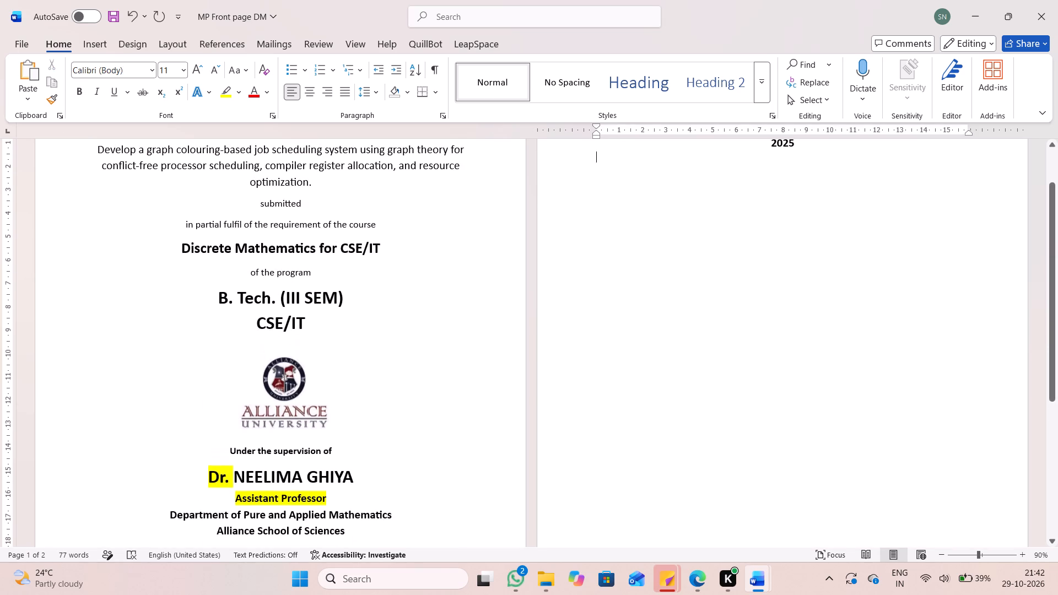
# Delete the five highlighted dotted placeholder lines, numbers included, below "Is Submitted by".
pyautogui.scroll(-4, 354, 407)
pyautogui.moveTo(358, 438); pyautogui.dragTo(208, 346)
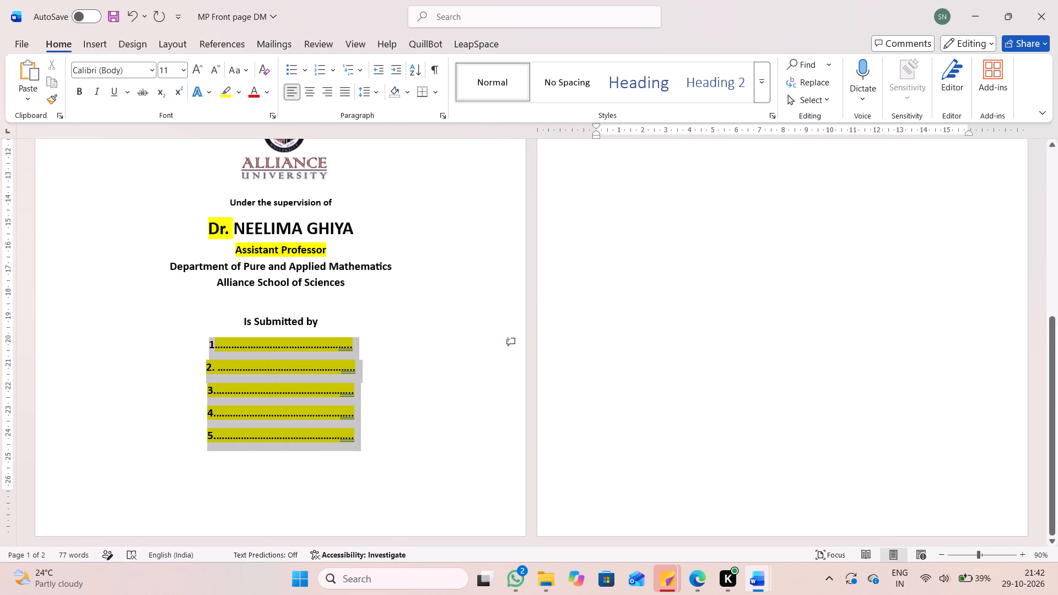
pyautogui.moveTo(208, 346); pyautogui.dragTo(208, 345)
pyautogui.press('BackSpace')
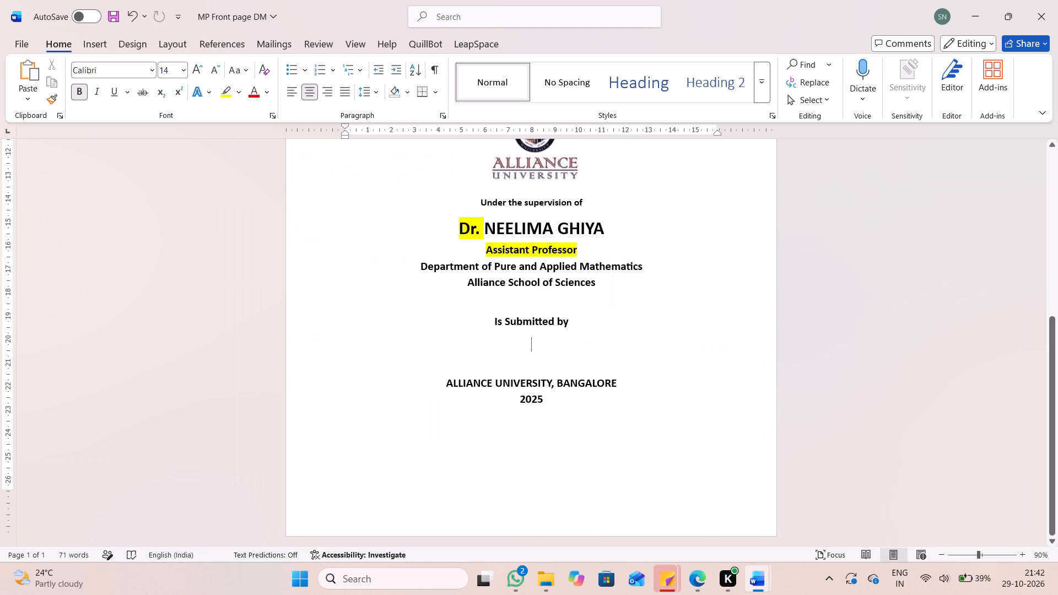
# Start a numbered list at 1 below "Is Submitted by" for the submitting students' names.
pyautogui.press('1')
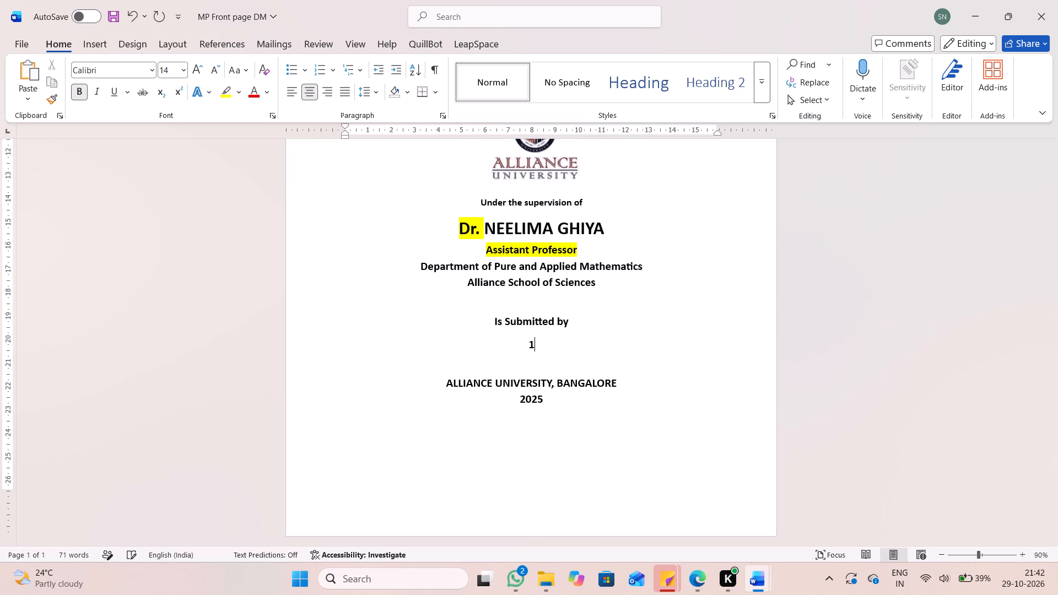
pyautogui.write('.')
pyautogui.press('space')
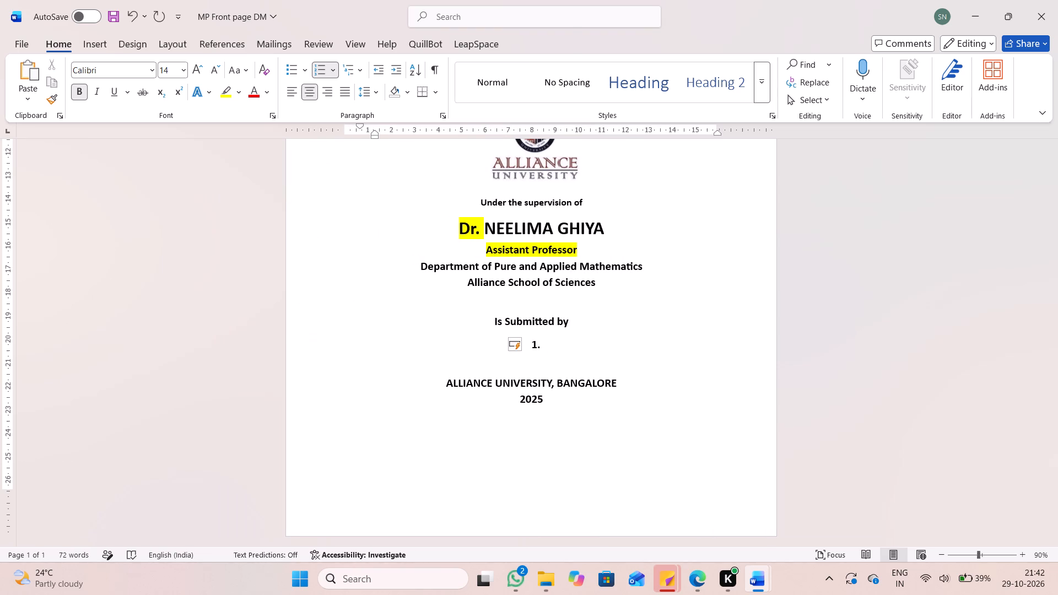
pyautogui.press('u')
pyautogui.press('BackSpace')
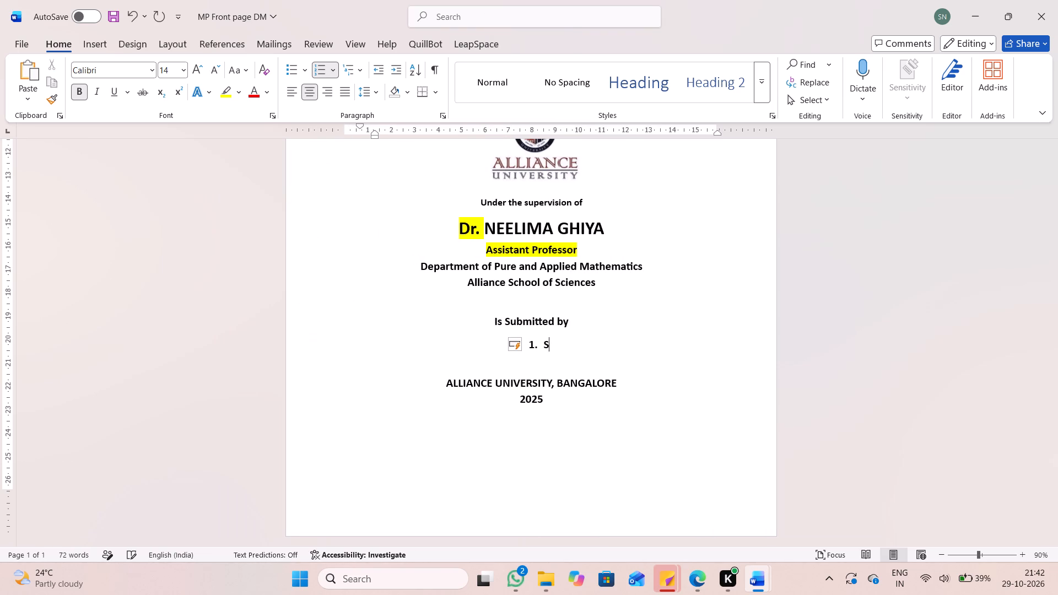
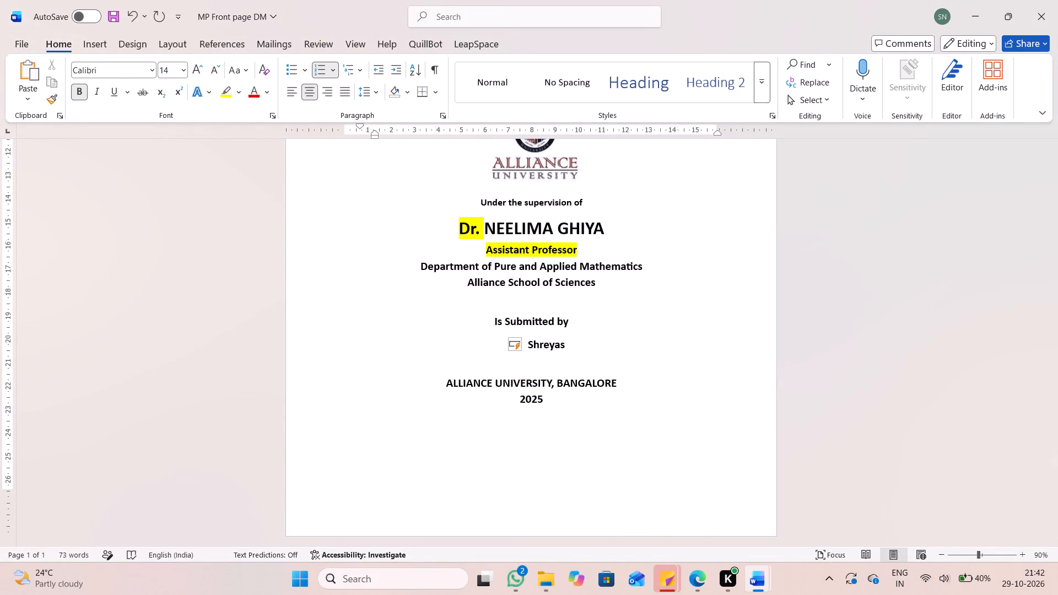
# Complete the first submitting student's name with the initials and begin item 2 of the numbered list.
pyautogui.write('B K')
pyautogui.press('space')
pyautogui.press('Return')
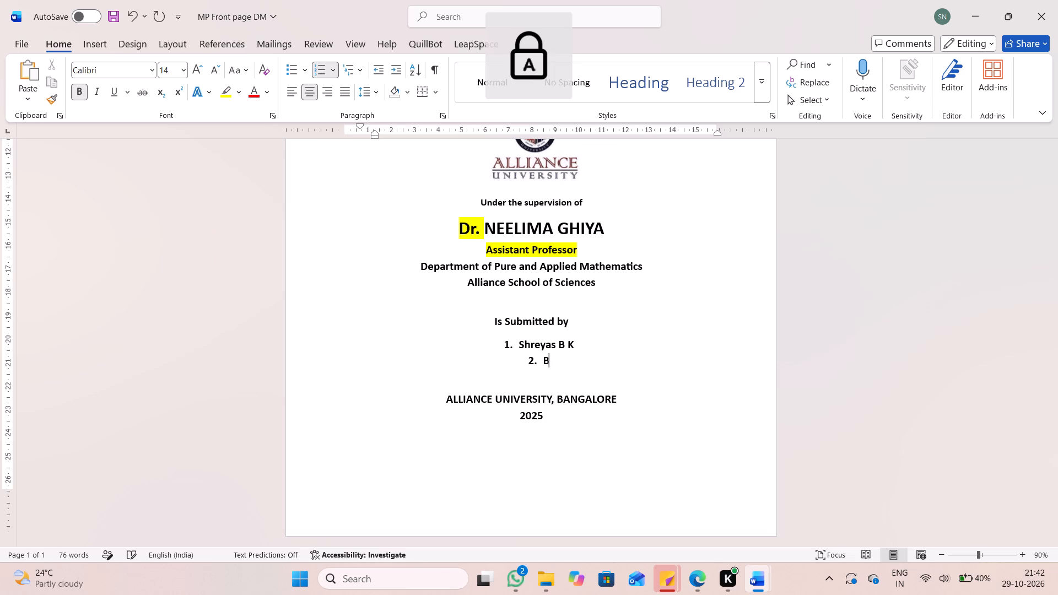
# Complete the numbered list under "Is Submitted by" with Bhargavi as the second entry and Nicole as the third.
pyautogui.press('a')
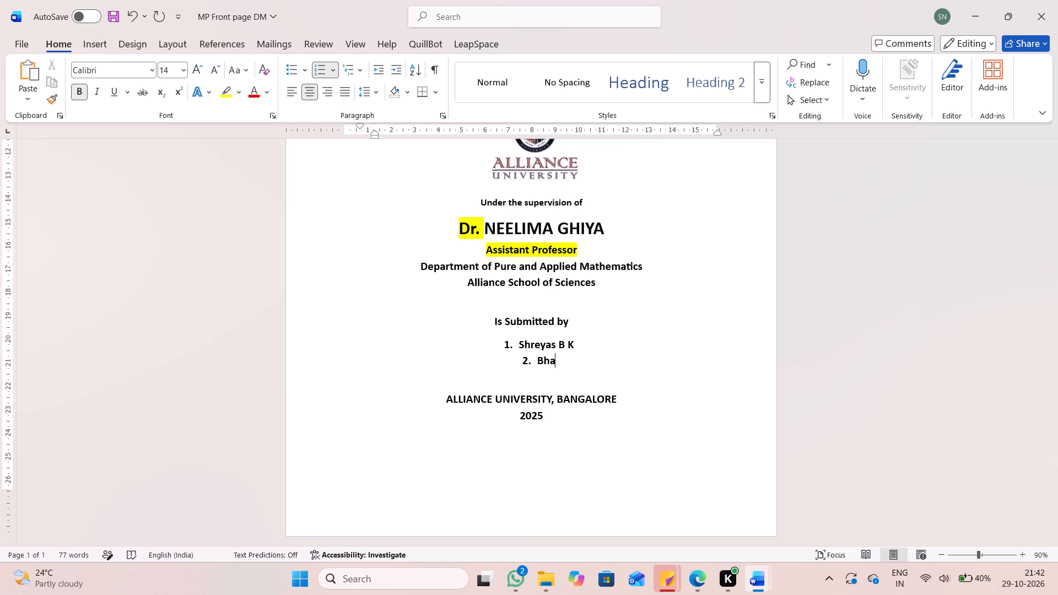
pyautogui.write('rgavi')
pyautogui.press('space')
pyautogui.press('Return')
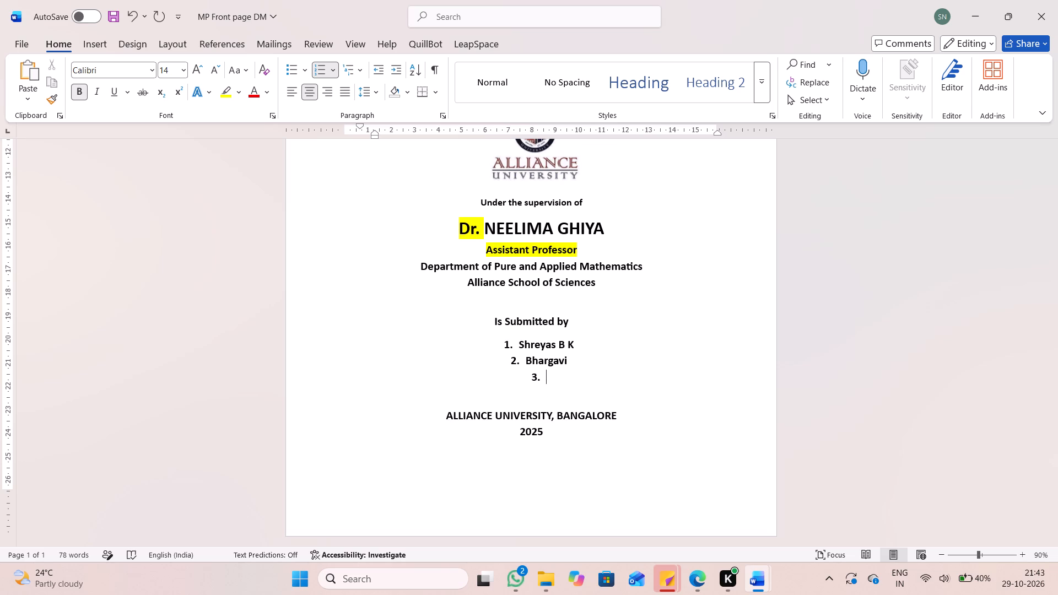
pyautogui.write('ni')
pyautogui.write('cole')
pyautogui.press('space')
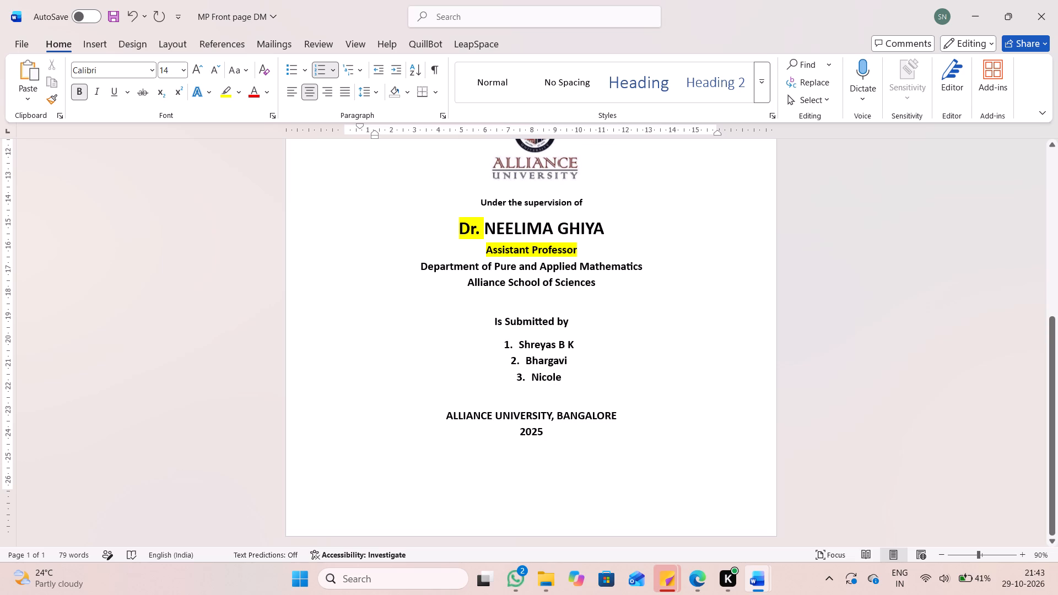
# Select the list numbers in front of the submitter names.
pyautogui.click(511, 363)
pyautogui.press('Left')
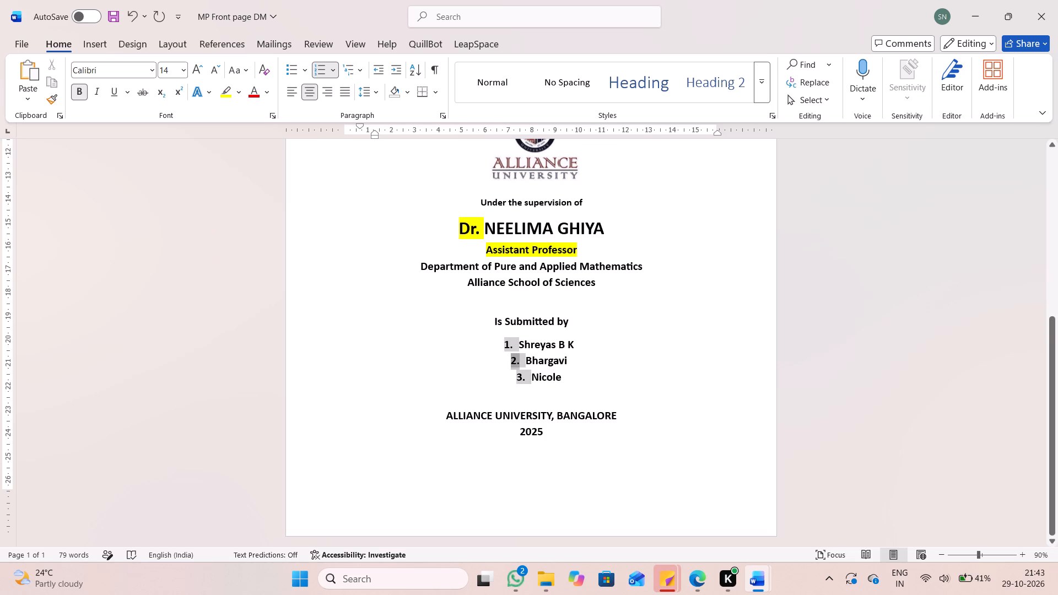
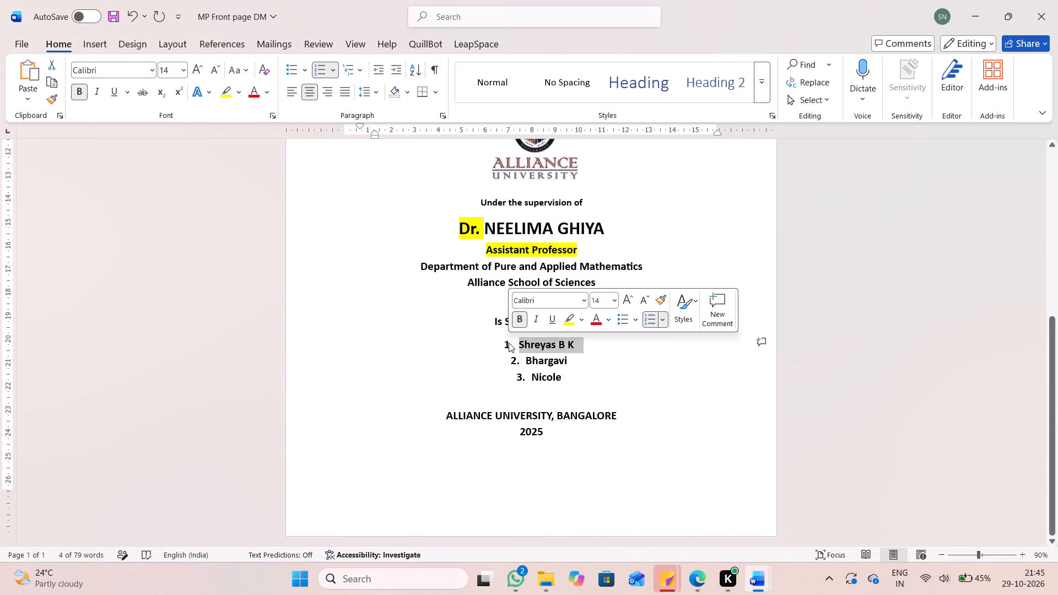
# Replace the first student entry under "Is Submitted by" with the copied all-capitals version of the name, keeping it on its own numbered line.
pyautogui.press('BackSpace')
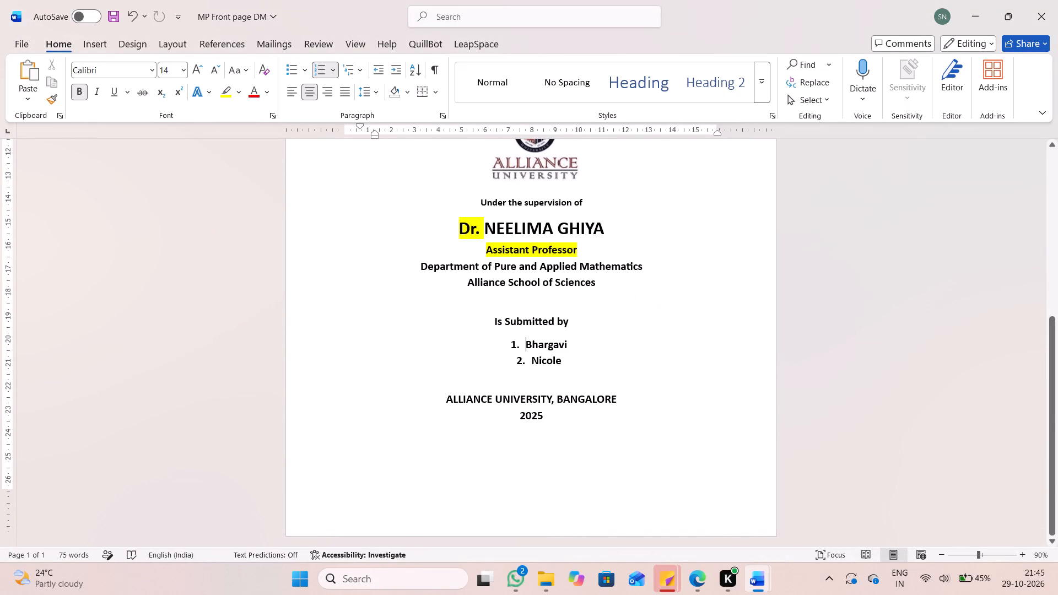
pyautogui.hotkey('ctrl', 'v')
pyautogui.press('Return')
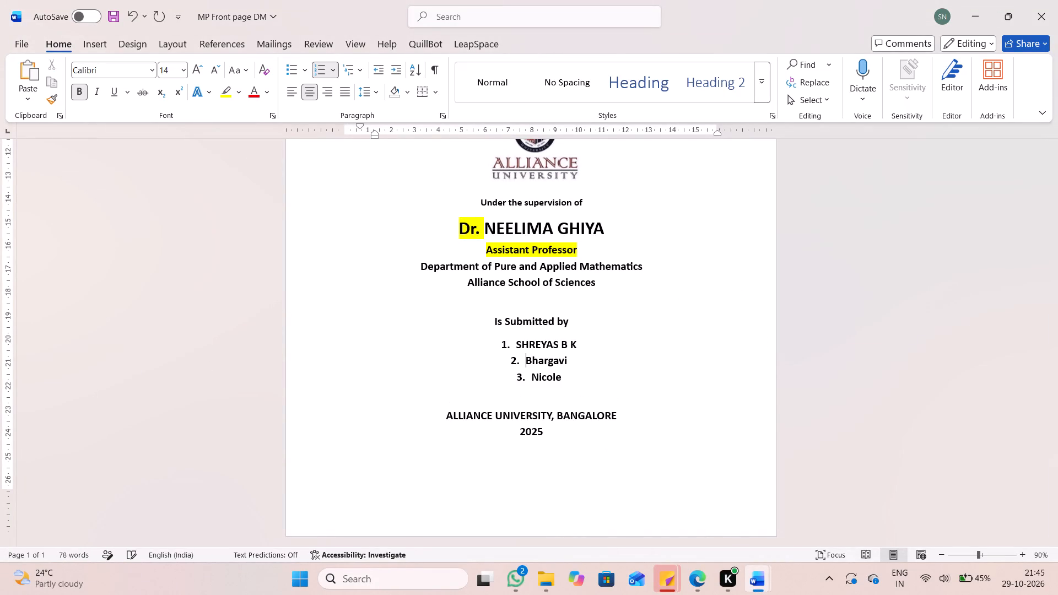
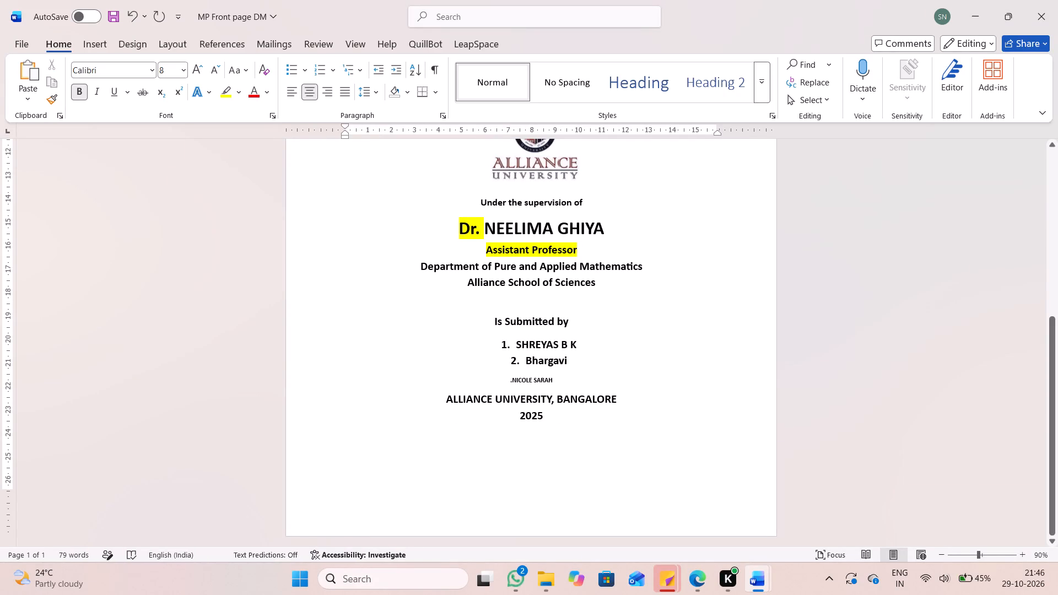
# Undo the unnumbered small-text name line and start a third numbered entry below Bhargavi in the submitter list.
pyautogui.hotkey('ctrl', 'z')
pyautogui.moveTo(546, 376); pyautogui.dragTo(572, 359)
pyautogui.click(572, 359)
pyautogui.press('Return')
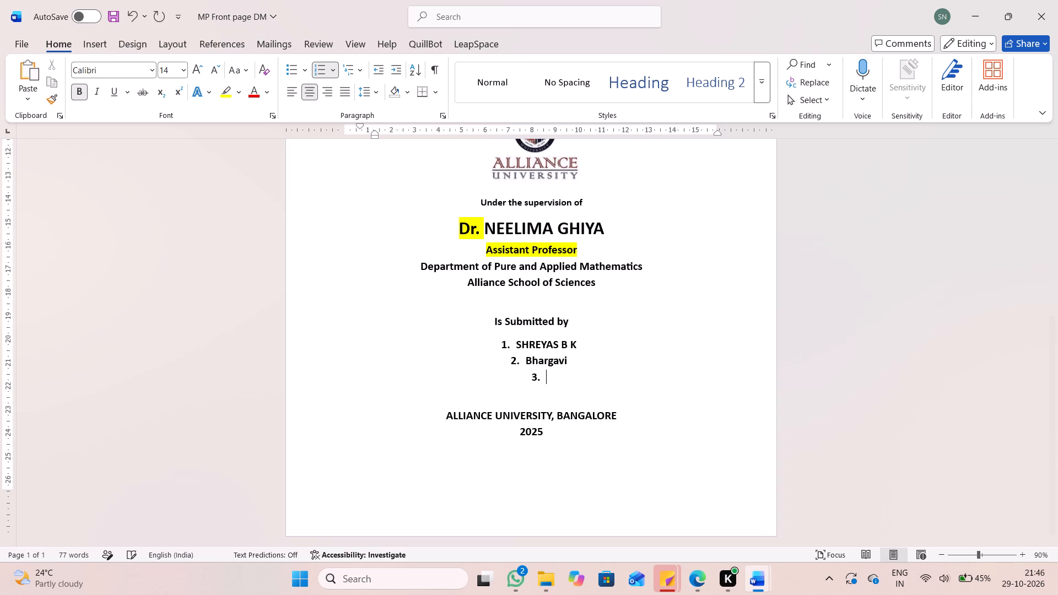
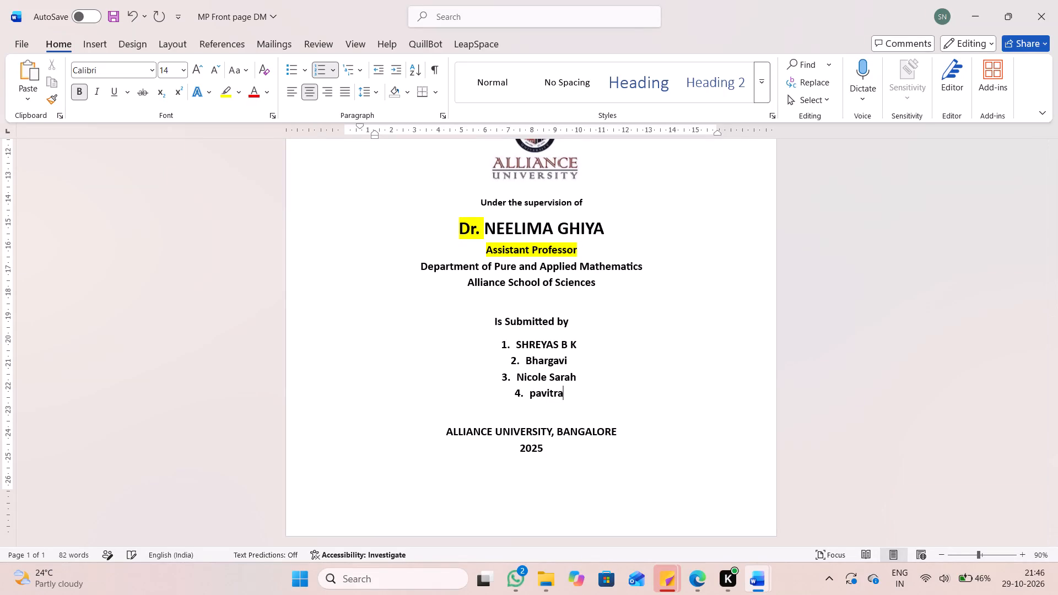
# Add the surname after the fourth student's first name in the numbered submitter list.
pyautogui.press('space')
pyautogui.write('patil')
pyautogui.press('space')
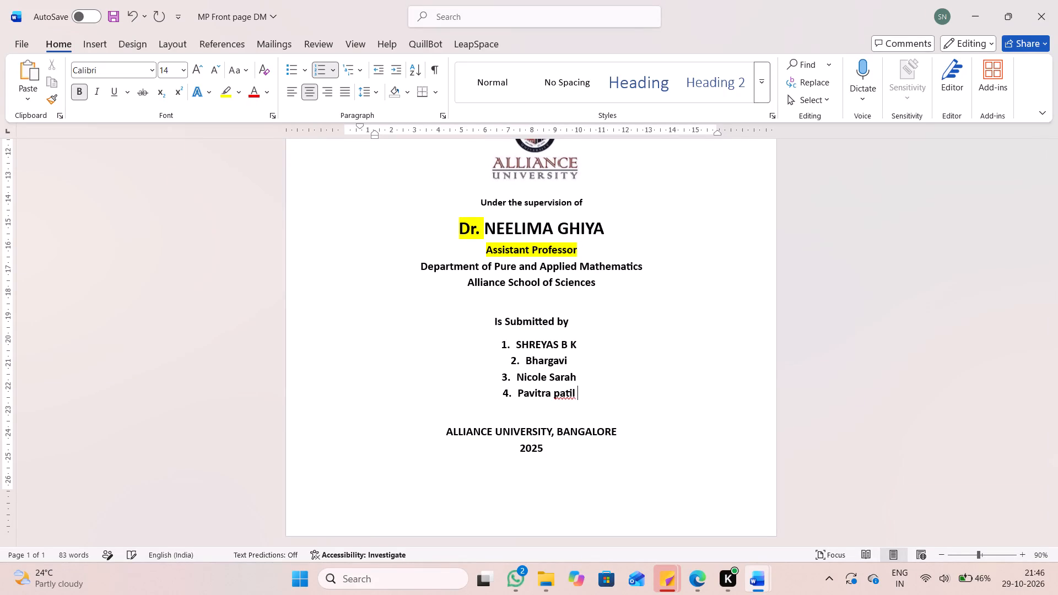
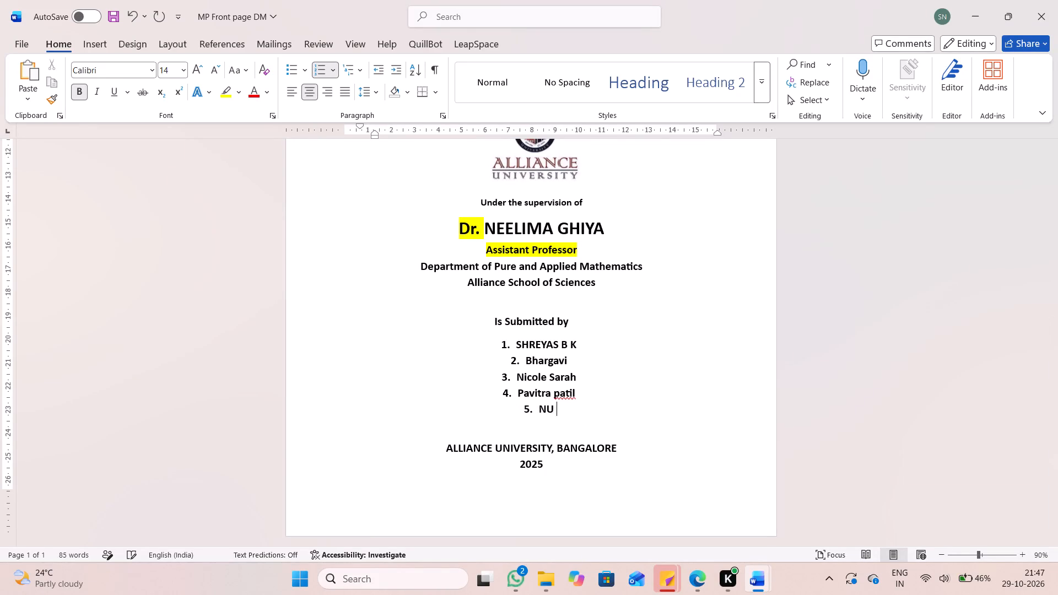
# Finish the fifth student's first name in the numbered submitter list, using a capital initial followed by lowercase letters.
pyautogui.press('BackSpace')
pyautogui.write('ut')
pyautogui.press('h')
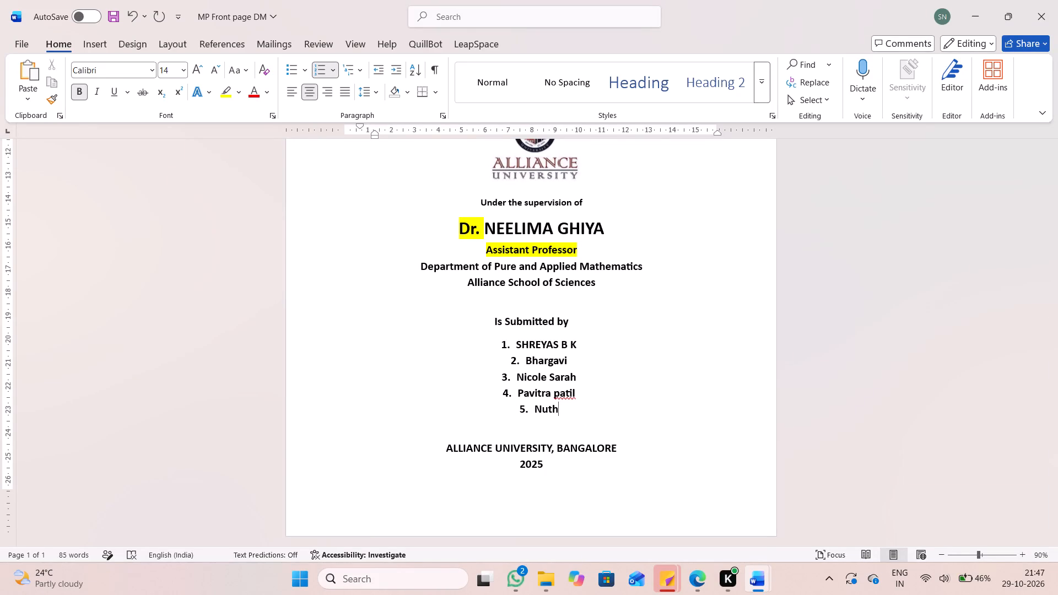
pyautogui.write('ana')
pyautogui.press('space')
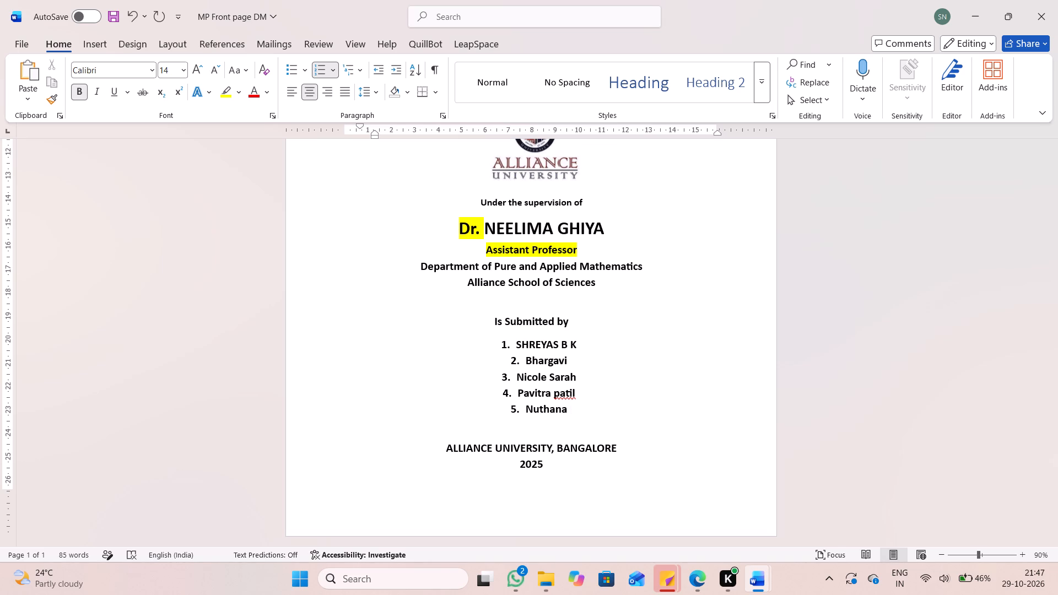
# Add a sixth entry to the submitter list with the student's first name, middle initial N and surname.
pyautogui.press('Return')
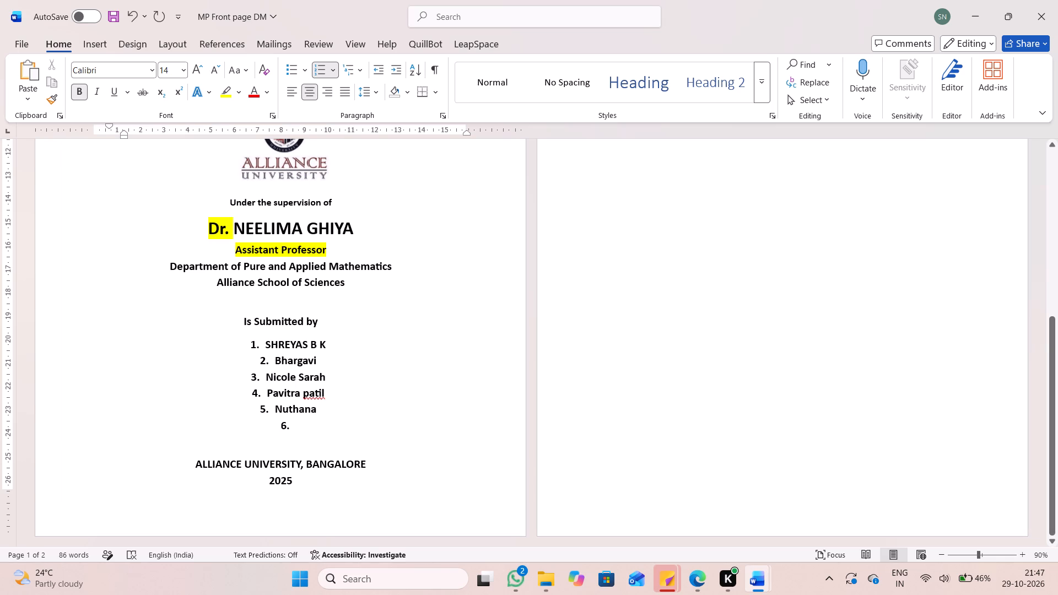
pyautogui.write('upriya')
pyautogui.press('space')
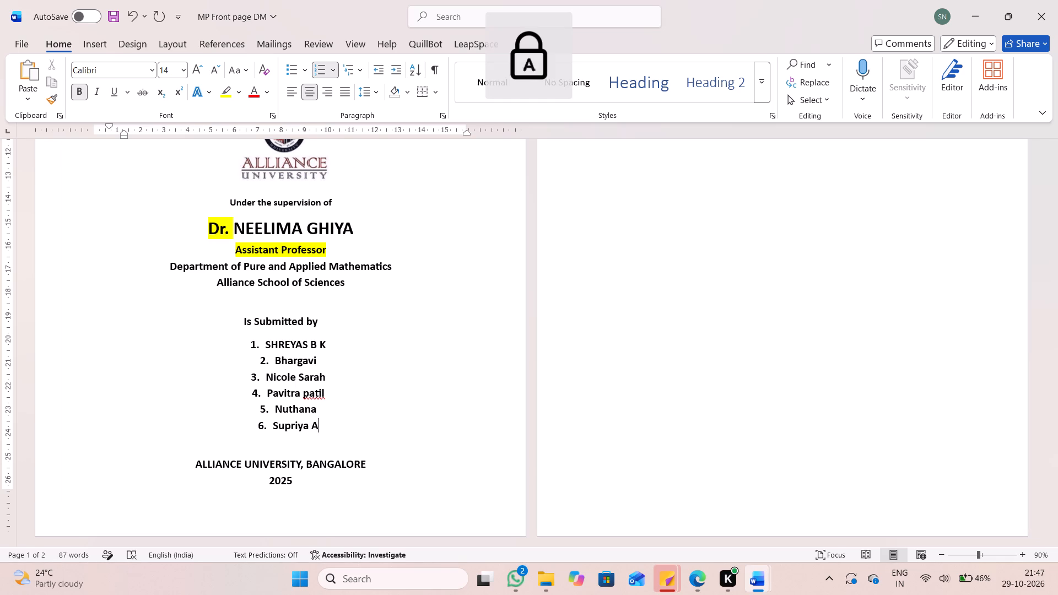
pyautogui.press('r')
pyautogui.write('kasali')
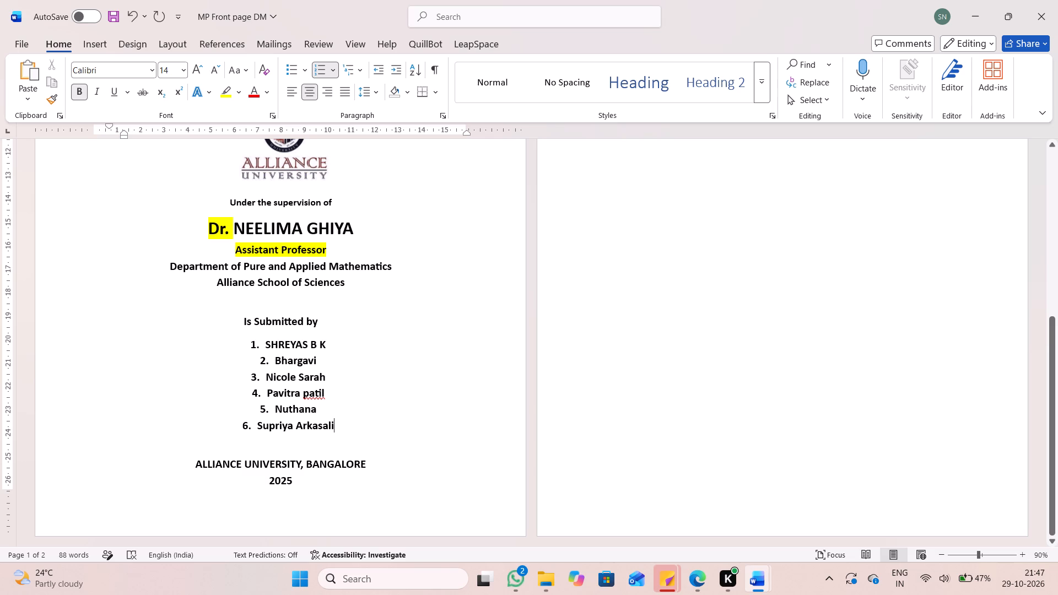
pyautogui.click(299, 427)
pyautogui.press('Left')
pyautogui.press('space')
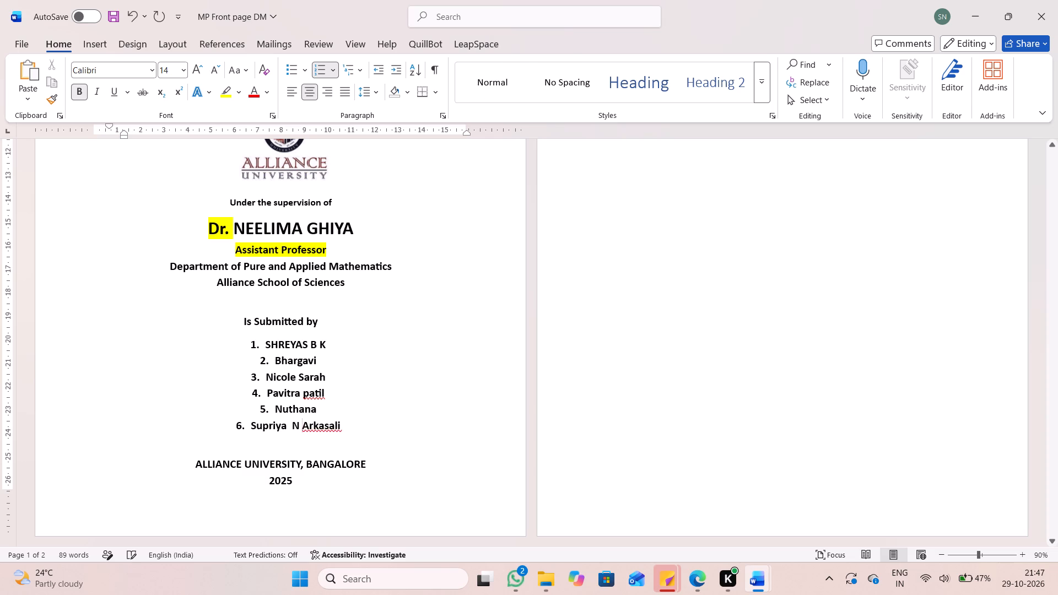
# Try justified alignment on all six numbered student entries, and switch them to right alignment.
pyautogui.click(260, 409)
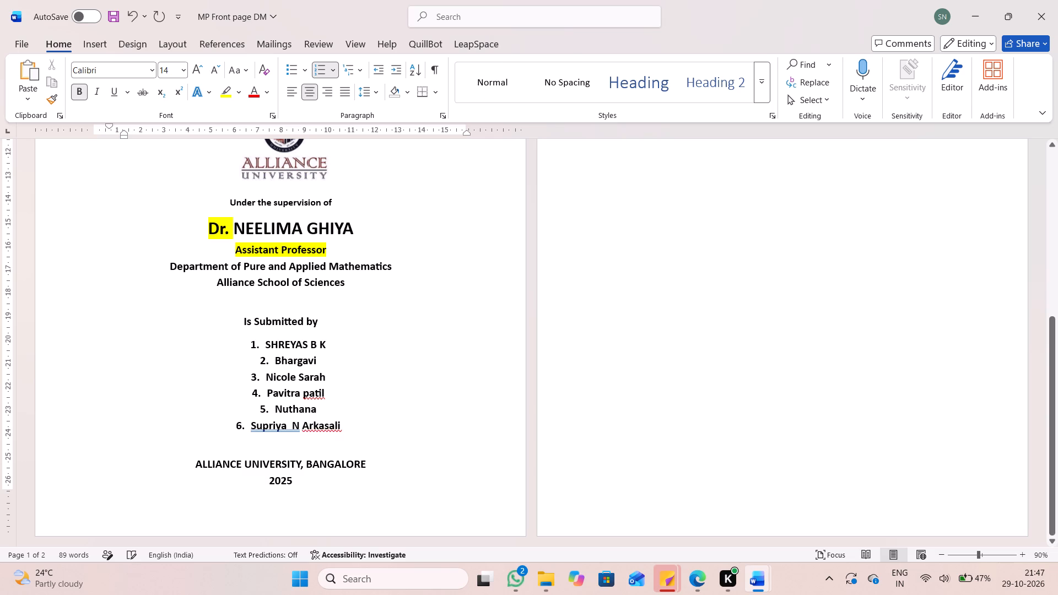
pyautogui.moveTo(250, 340); pyautogui.dragTo(291, 383)
pyautogui.moveTo(291, 383); pyautogui.dragTo(334, 424)
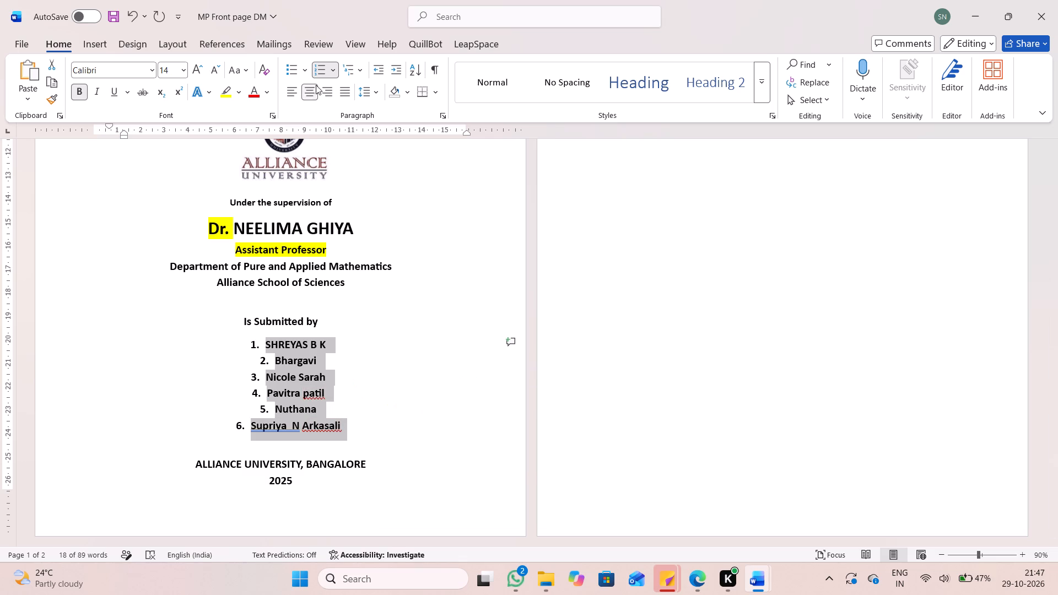
pyautogui.click(342, 95)
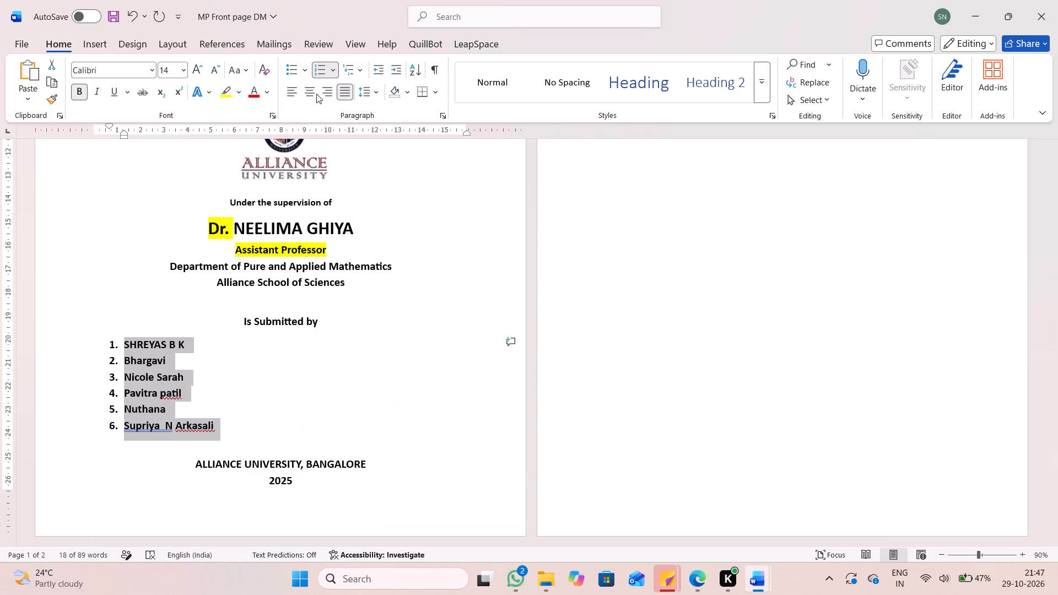
pyautogui.click(326, 94)
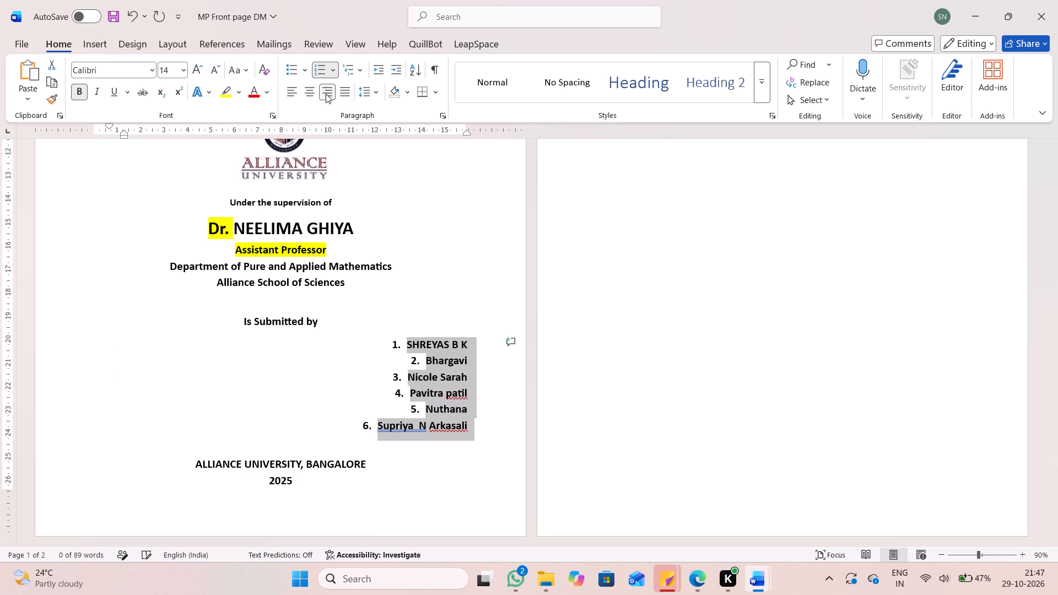
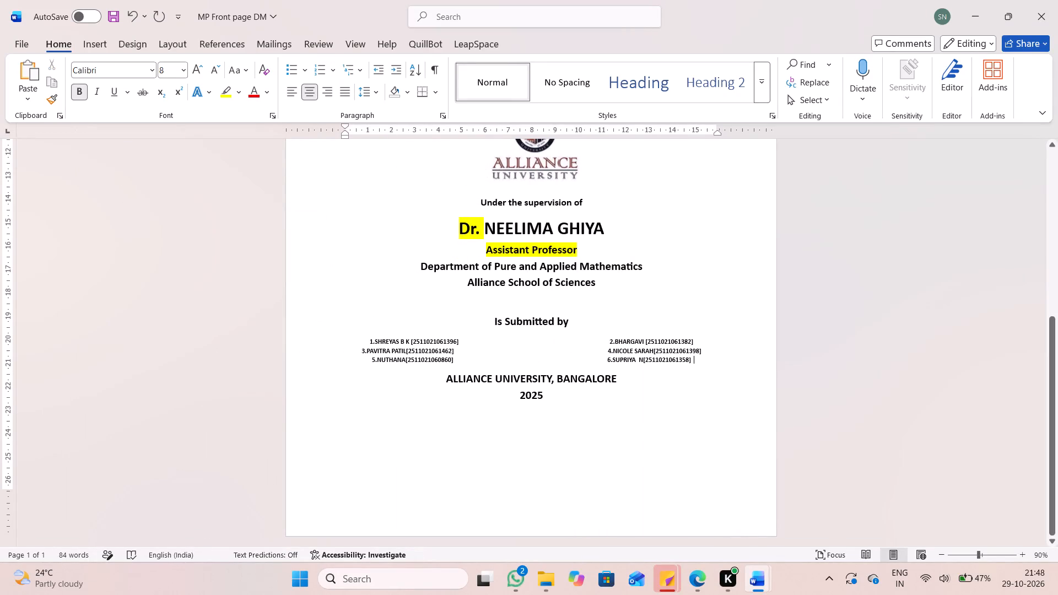
# Delete all six student entries between "Is Submitted by" and "ALLIANCE UNIVERSITY, BANGALORE".
pyautogui.moveTo(700, 361); pyautogui.dragTo(406, 338)
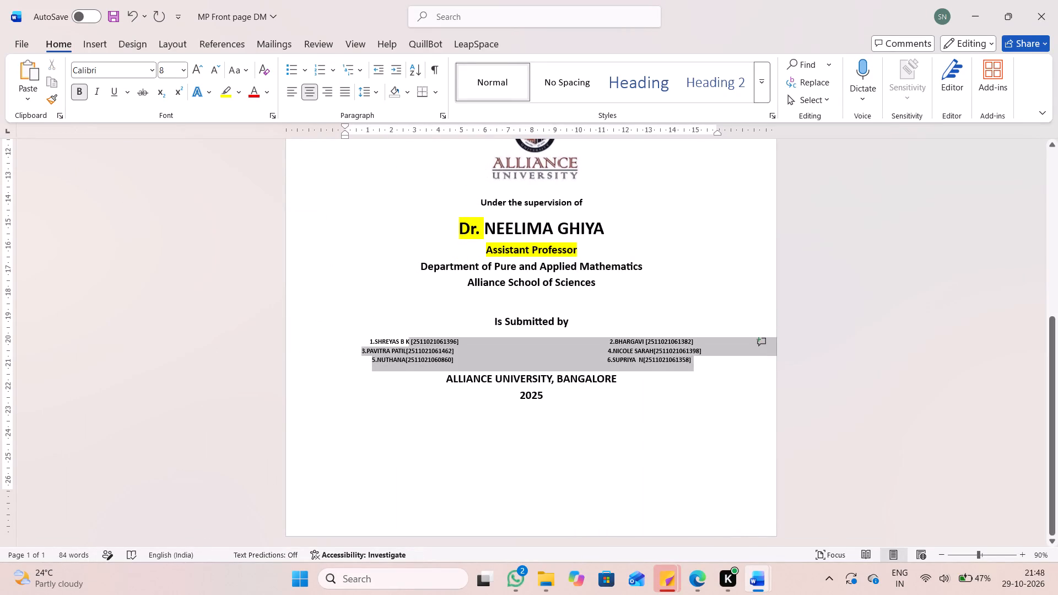
pyautogui.moveTo(406, 338); pyautogui.dragTo(370, 338)
pyautogui.press('BackSpace')
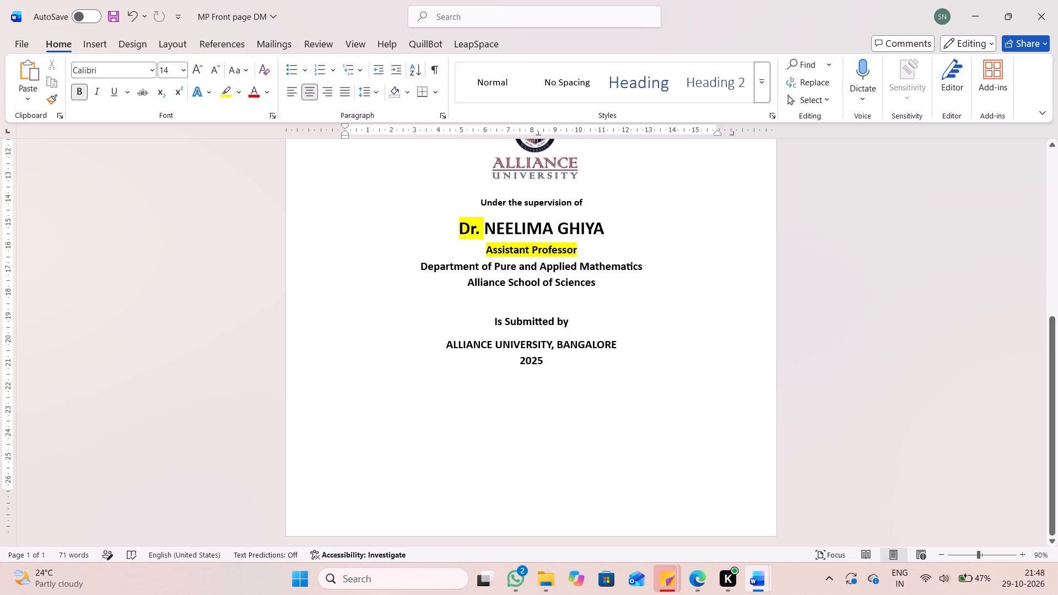
# Add a new line below "Is Submitted by", start an automatic numbered list at 1. on it, and remove the list number.
pyautogui.click(577, 323)
pyautogui.press('Return')
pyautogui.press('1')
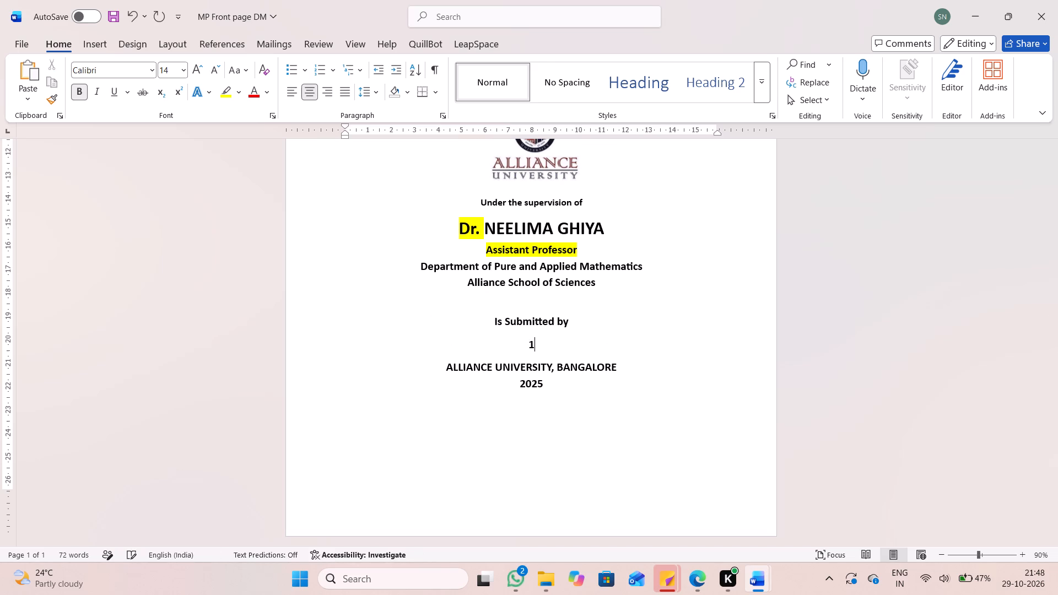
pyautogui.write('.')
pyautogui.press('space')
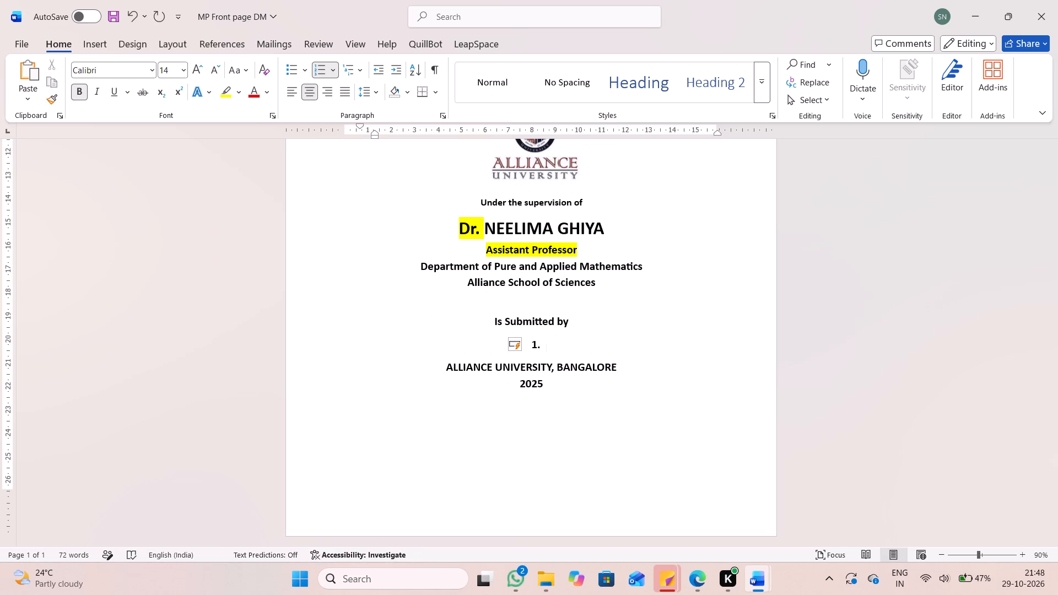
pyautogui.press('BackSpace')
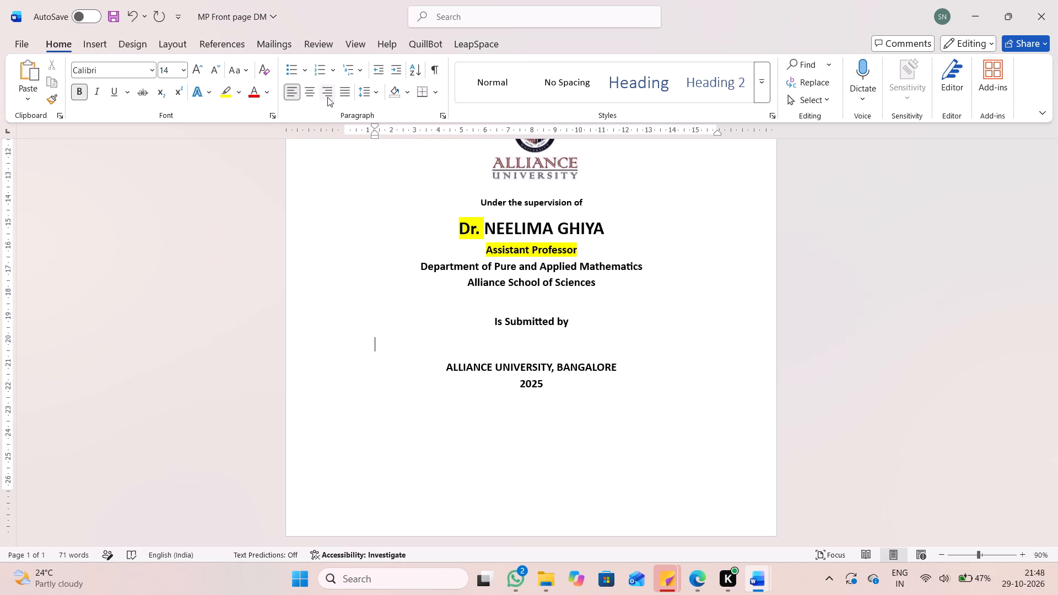
# Try justified alignment on the empty line below "Is Submitted by", return it to left alignment, and begin the first entry with 1.
pyautogui.click(343, 88)
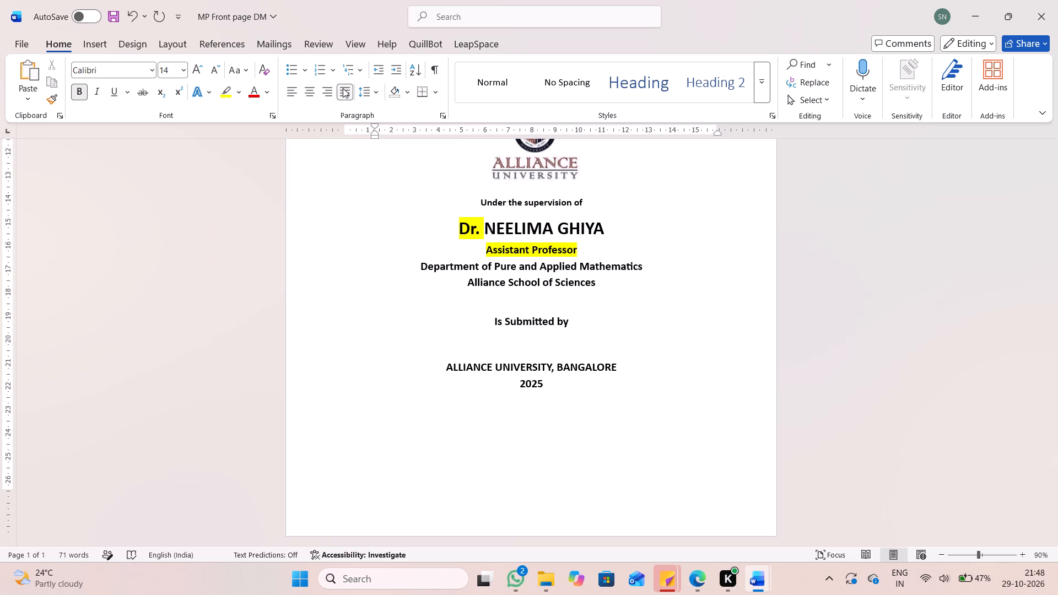
pyautogui.click(343, 88)
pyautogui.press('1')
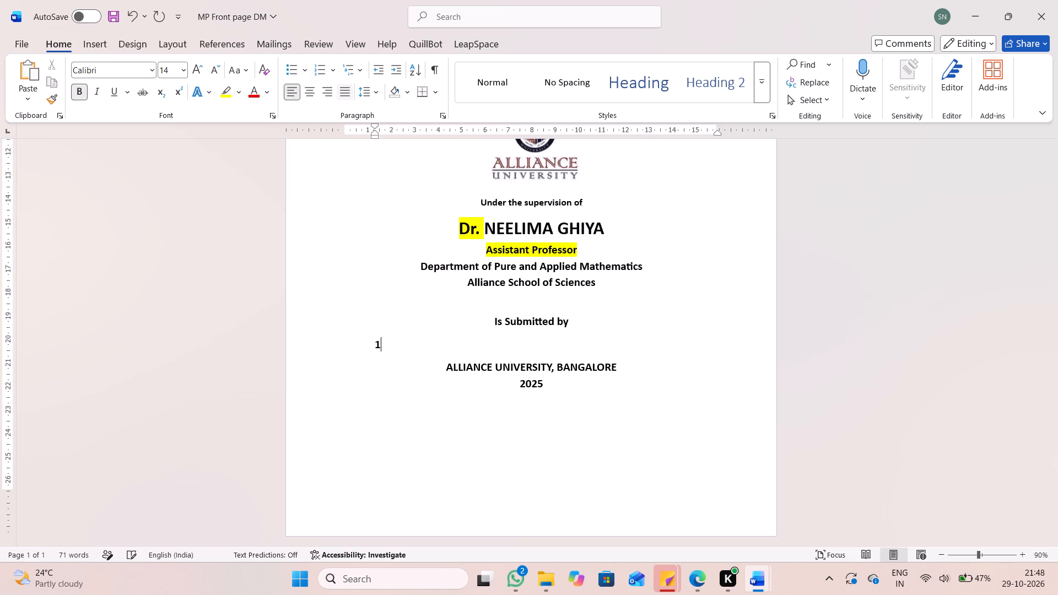
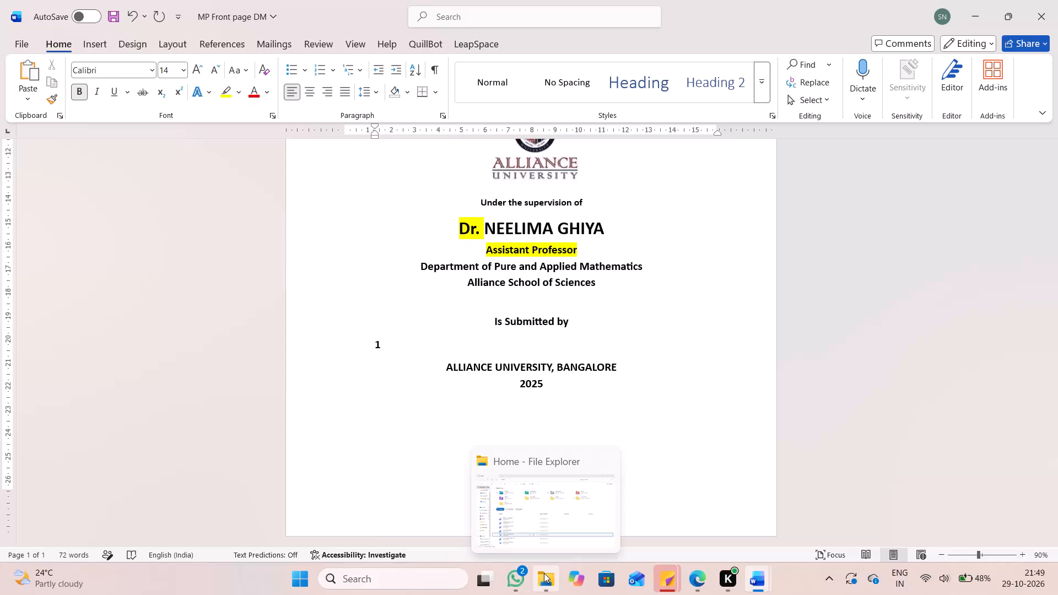
# Replace the stray number with a centred entry "1." directly below "Is Submitted by", containing the first student's first name.
pyautogui.press('BackSpace')
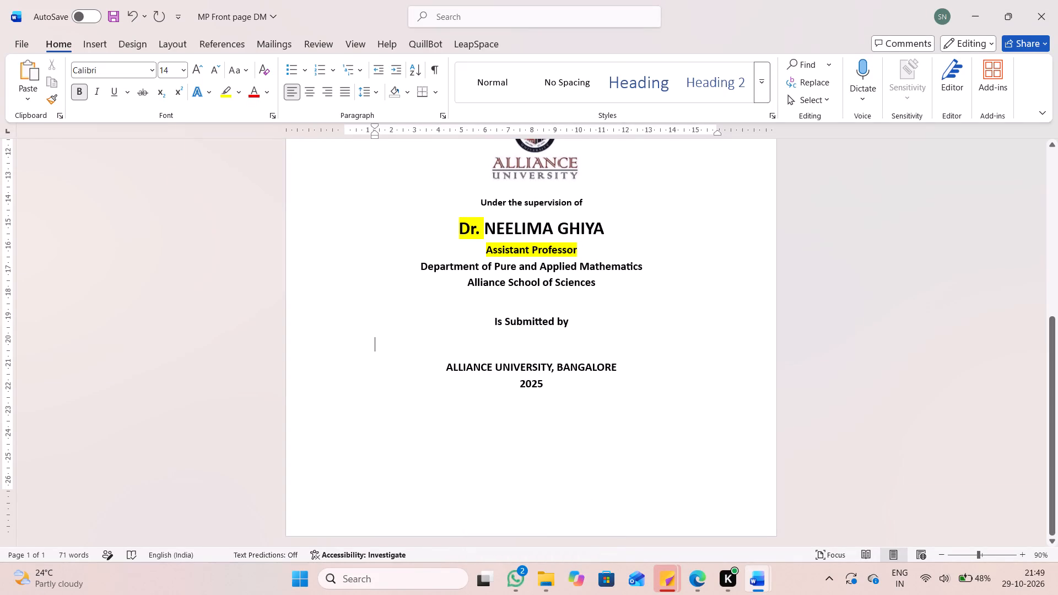
pyautogui.click(583, 323)
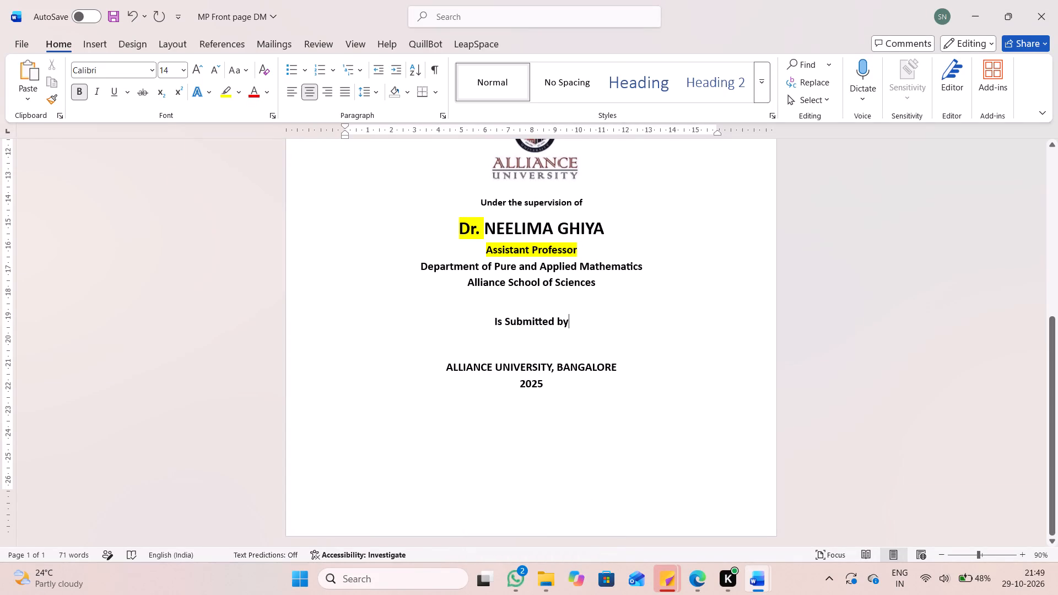
pyautogui.press('Return')
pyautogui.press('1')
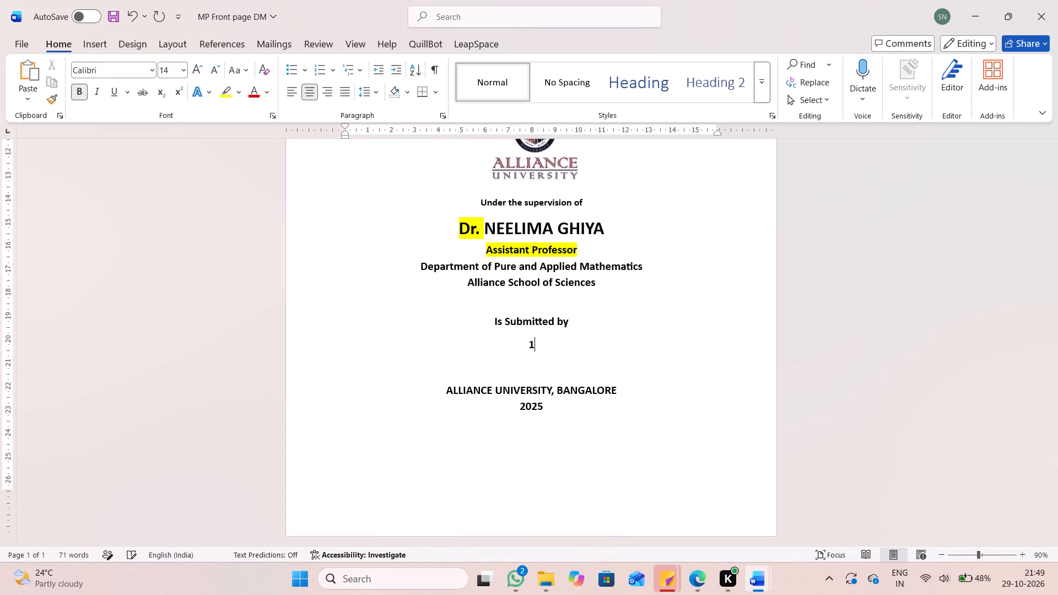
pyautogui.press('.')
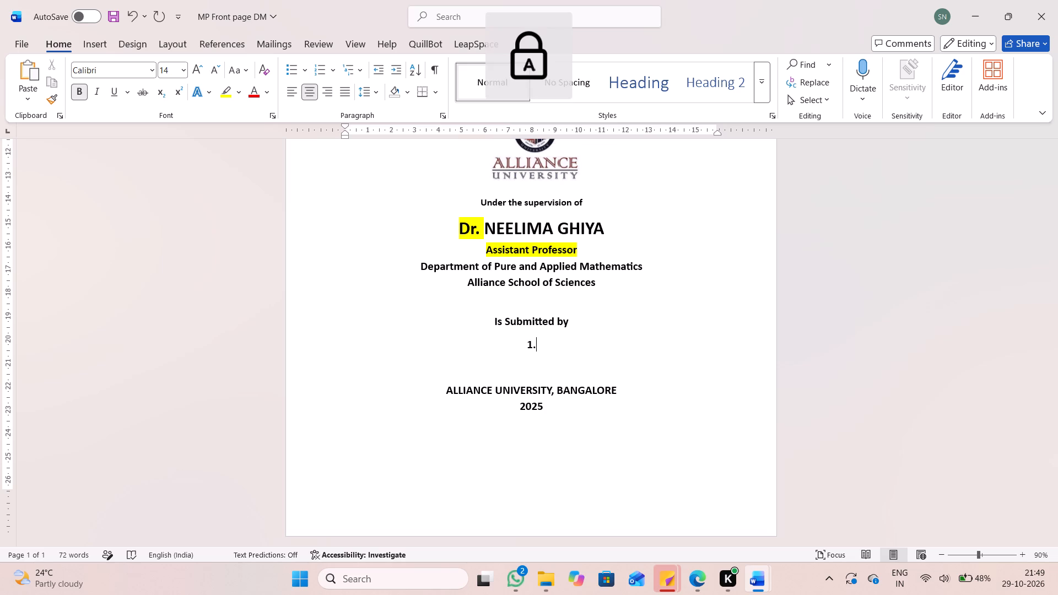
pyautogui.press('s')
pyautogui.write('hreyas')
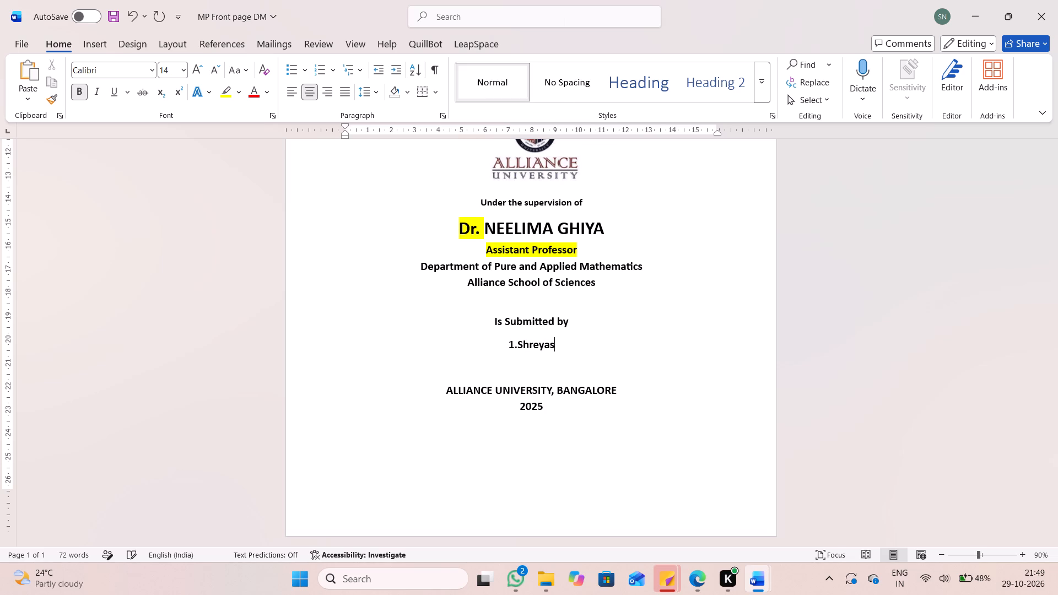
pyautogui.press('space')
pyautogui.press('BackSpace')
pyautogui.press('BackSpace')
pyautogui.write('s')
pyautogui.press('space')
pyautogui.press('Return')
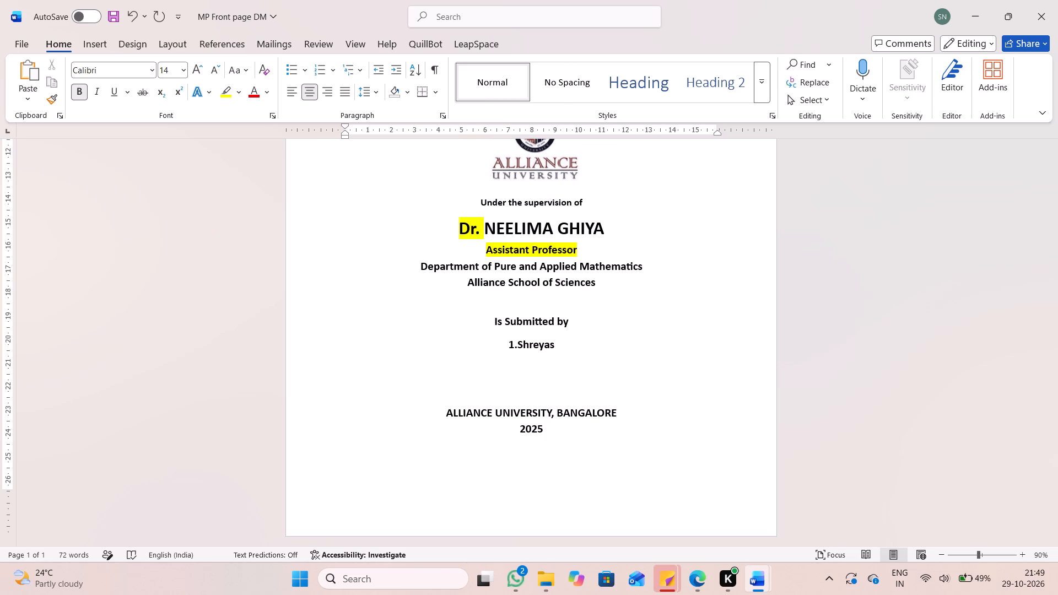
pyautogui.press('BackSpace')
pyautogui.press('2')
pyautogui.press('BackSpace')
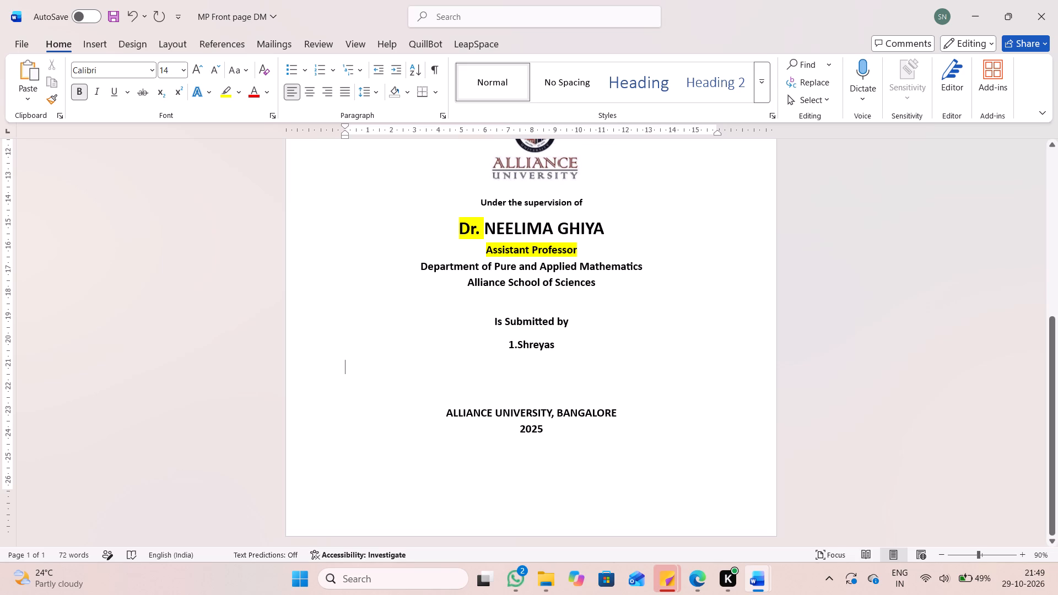
# Add the initials B K after the first student's name in entry 1, and start a blank left-aligned line beneath it.
pyautogui.click(562, 348)
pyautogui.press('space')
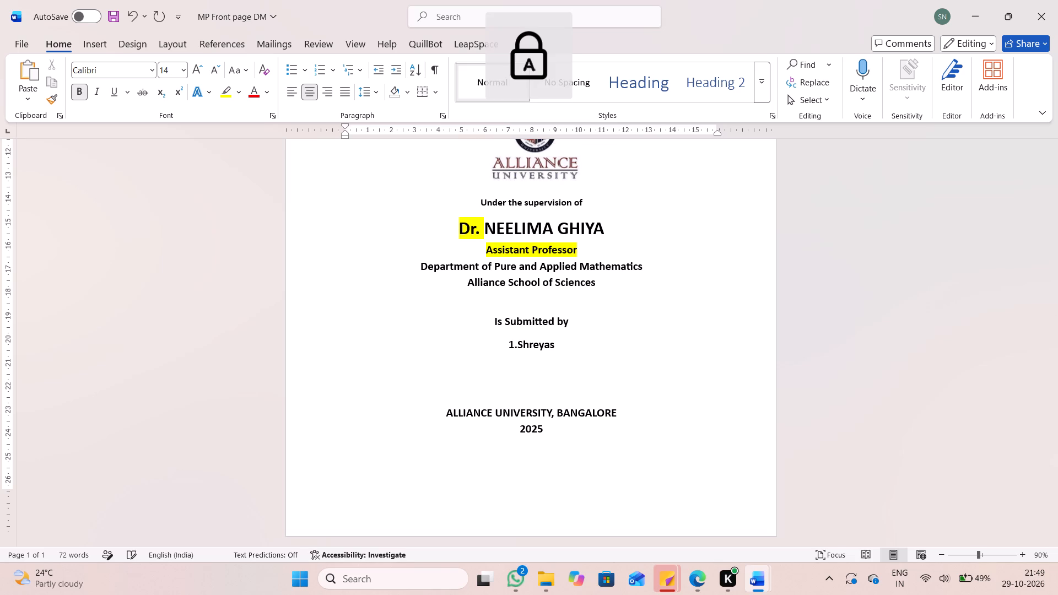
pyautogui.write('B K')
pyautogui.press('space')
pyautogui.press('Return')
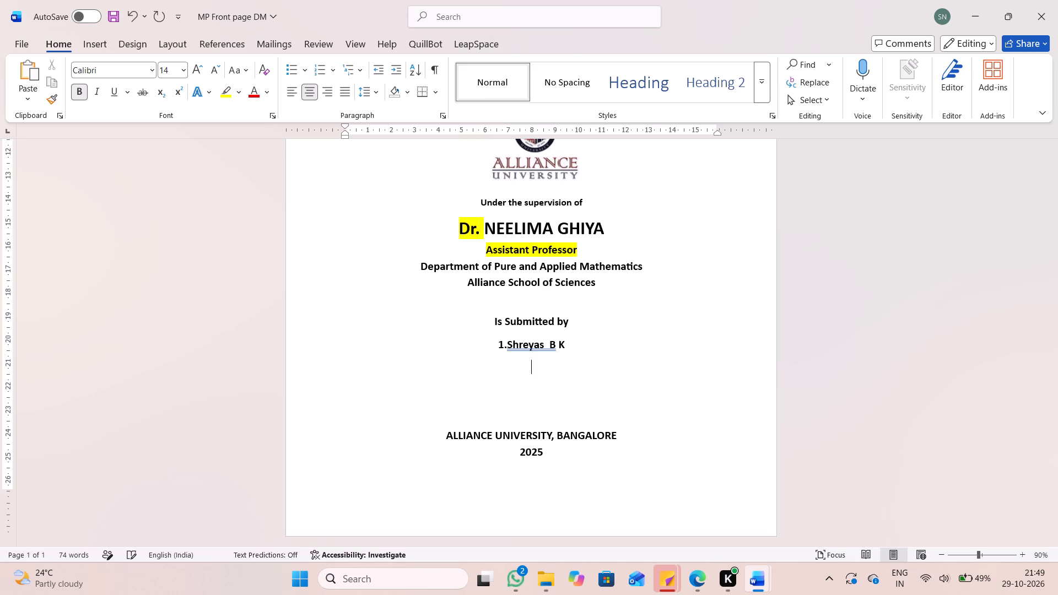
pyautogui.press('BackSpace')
# Centre the empty line below the first submitter and add entry 2 with the second student's first name.
pyautogui.click(326, 89)
pyautogui.click(347, 91)
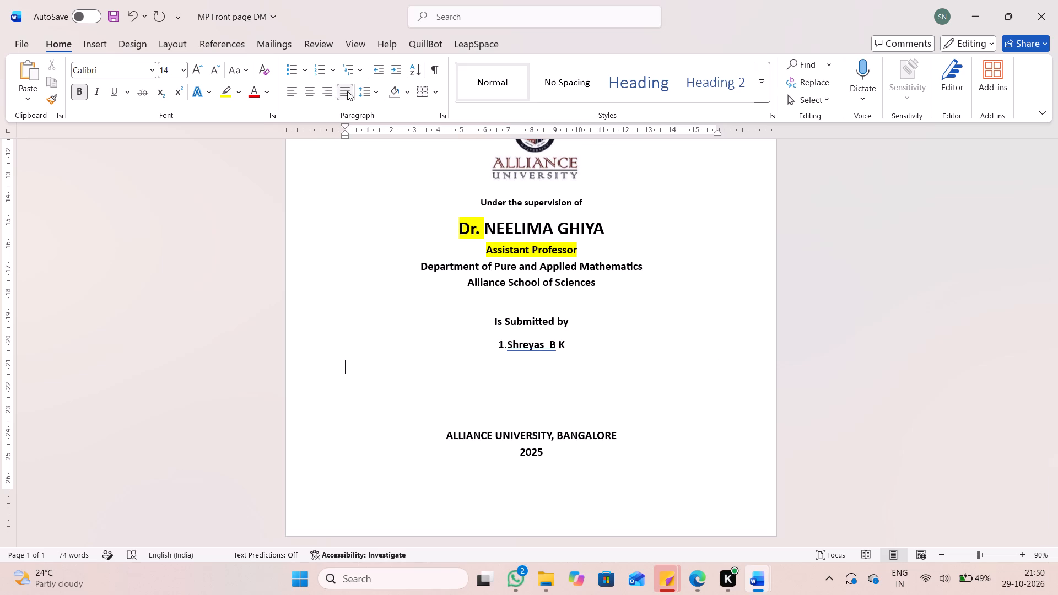
pyautogui.click(312, 91)
pyautogui.press('2')
pyautogui.write('.')
pyautogui.press('space')
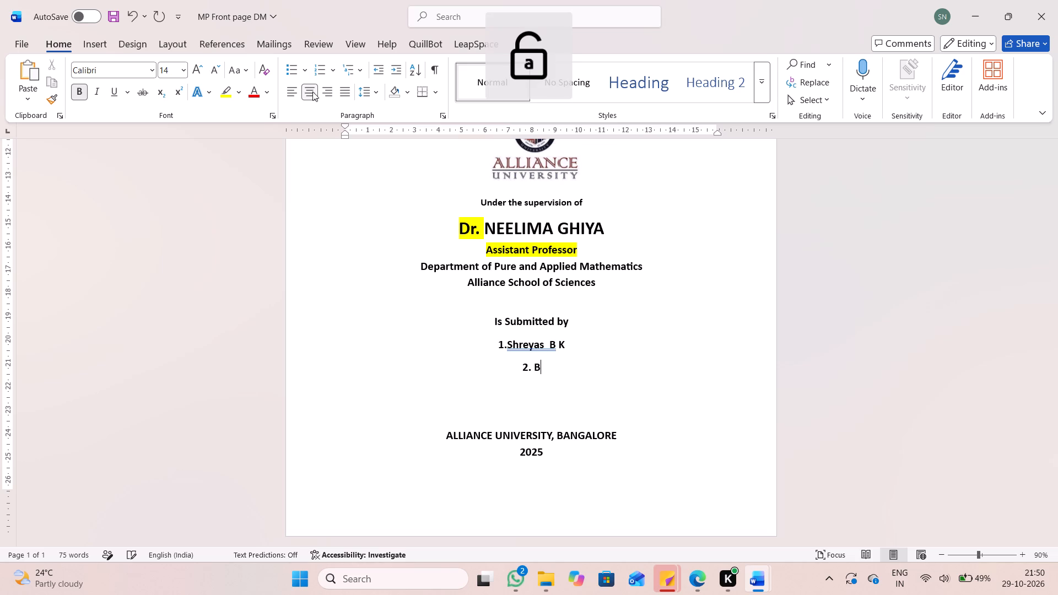
pyautogui.press('BackSpace')
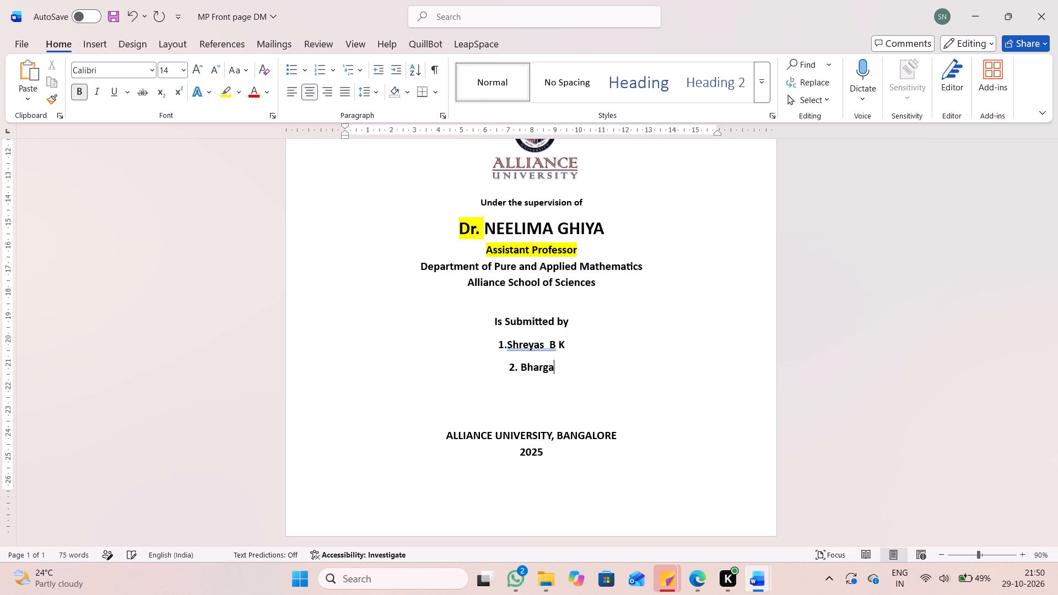
pyautogui.write('vi')
pyautogui.press('space')
pyautogui.press('Return')
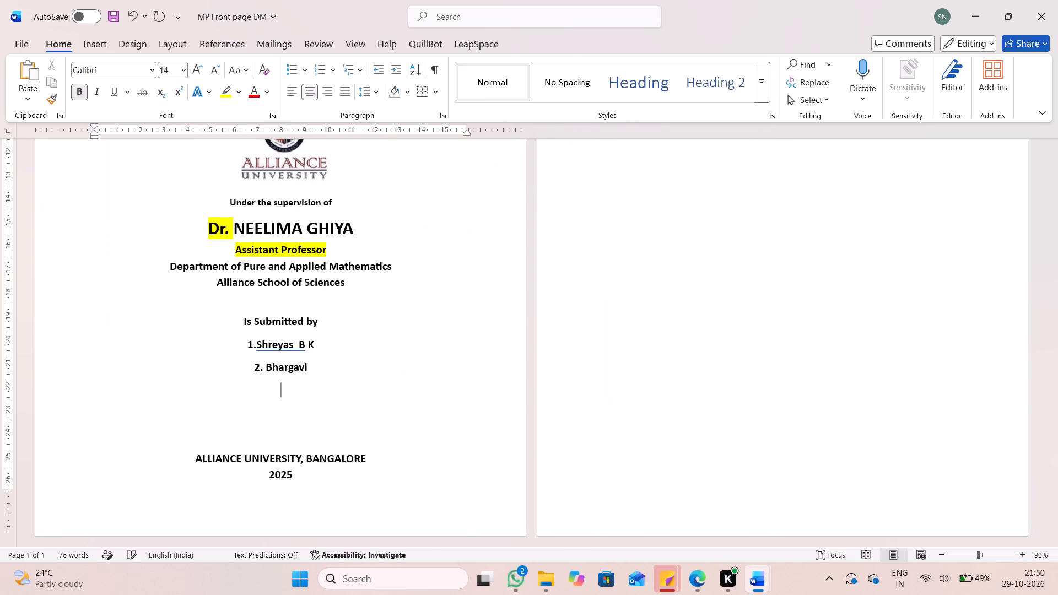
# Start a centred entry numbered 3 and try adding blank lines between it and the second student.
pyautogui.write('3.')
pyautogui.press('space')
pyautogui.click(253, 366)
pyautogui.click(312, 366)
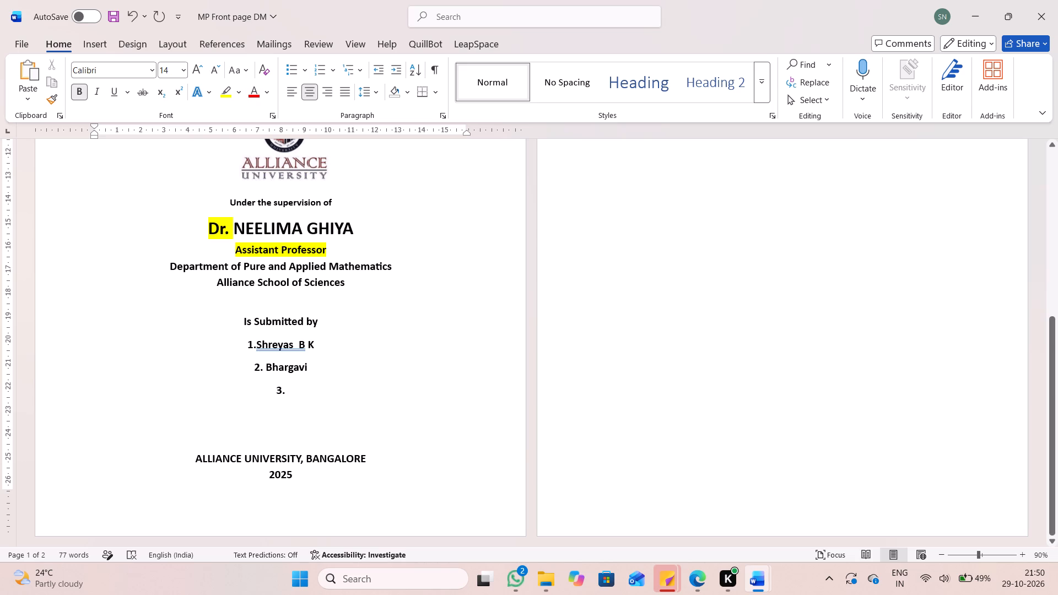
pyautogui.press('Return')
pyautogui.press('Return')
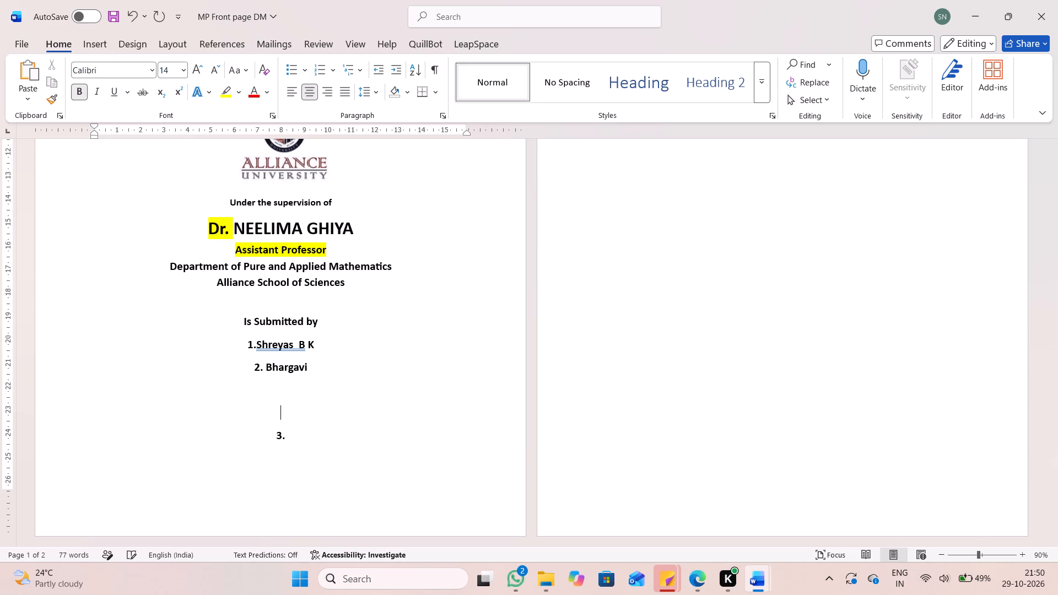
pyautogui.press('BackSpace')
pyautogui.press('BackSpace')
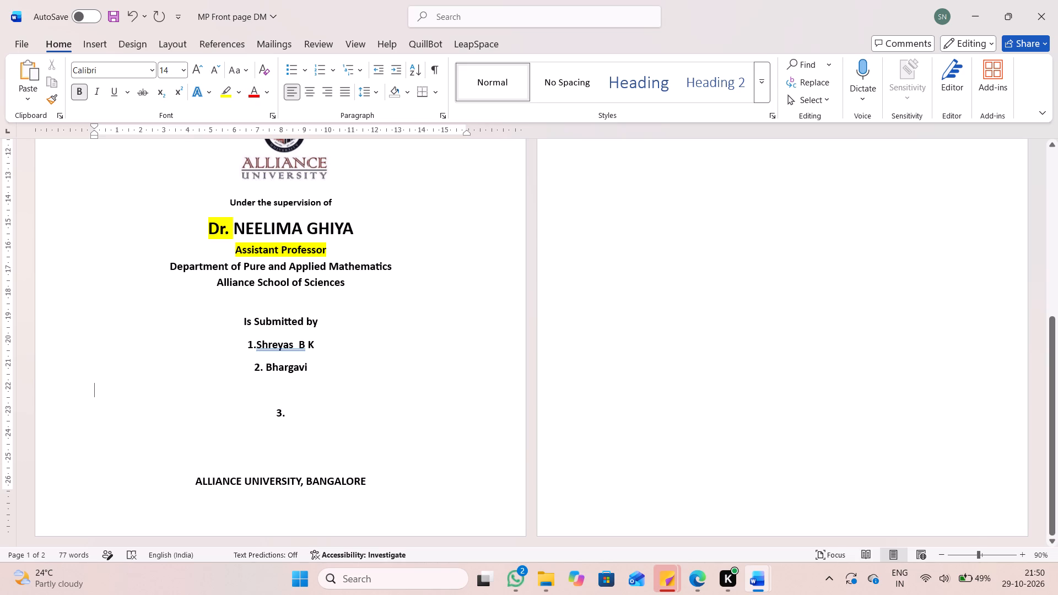
# Left-align the second student's entry and pad it with leading spaces until its number lines up under the first entry's number.
pyautogui.click(309, 369)
pyautogui.press('BackSpace')
pyautogui.click(258, 369)
pyautogui.press('Left')
pyautogui.press('BackSpace')
pyautogui.press('space')
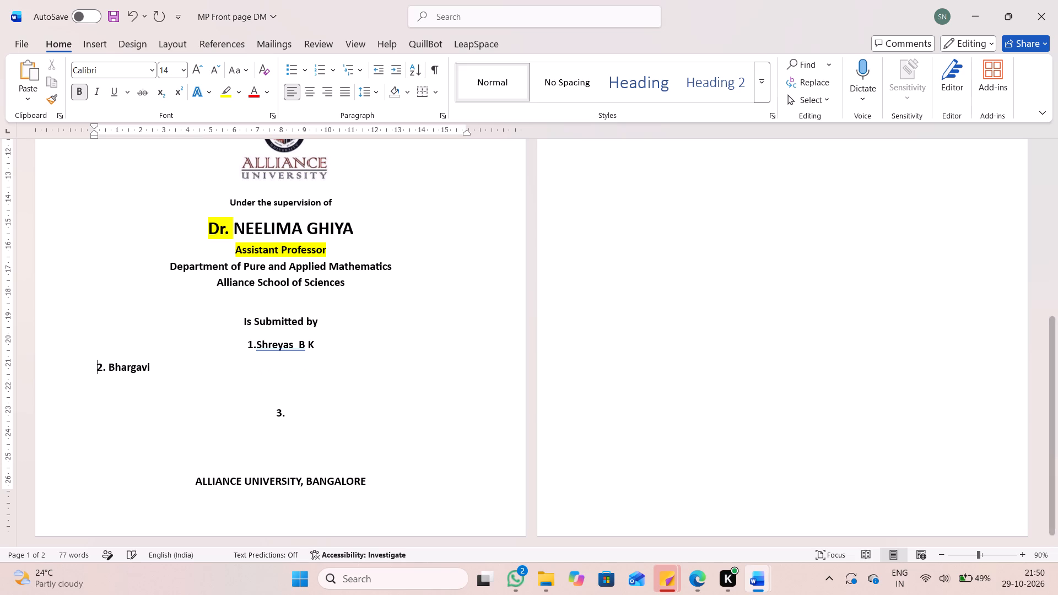
pyautogui.press('space')
pyautogui.press('space')
pyautogui.press('space')
pyautogui.press('space')
pyautogui.press('space')
pyautogui.press('space')
pyautogui.press('space')
pyautogui.press('space')
pyautogui.press('space')
pyautogui.press('space')
pyautogui.press('space')
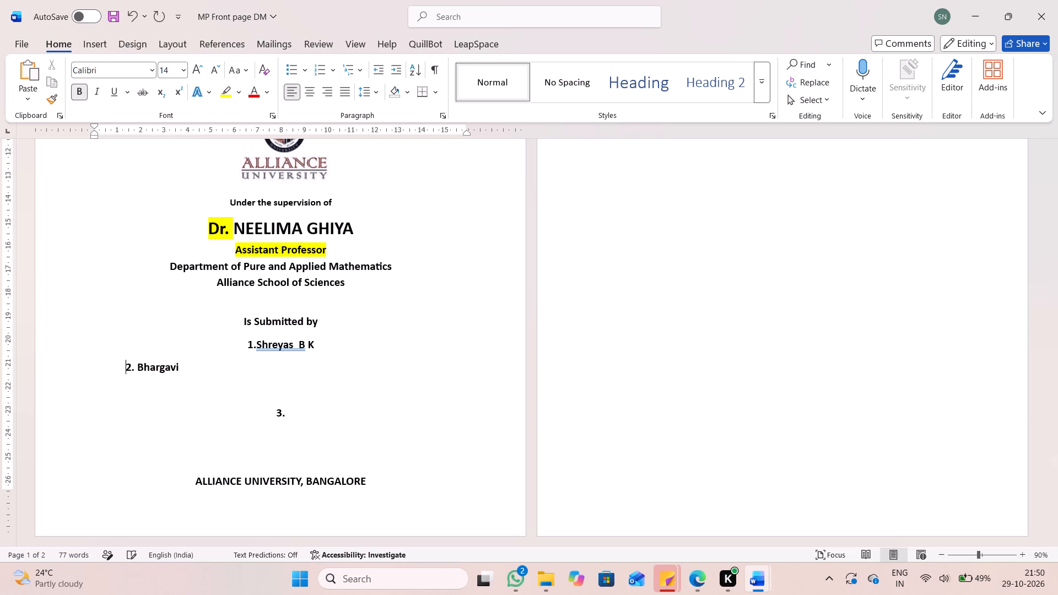
pyautogui.press('space')
pyautogui.press('space')
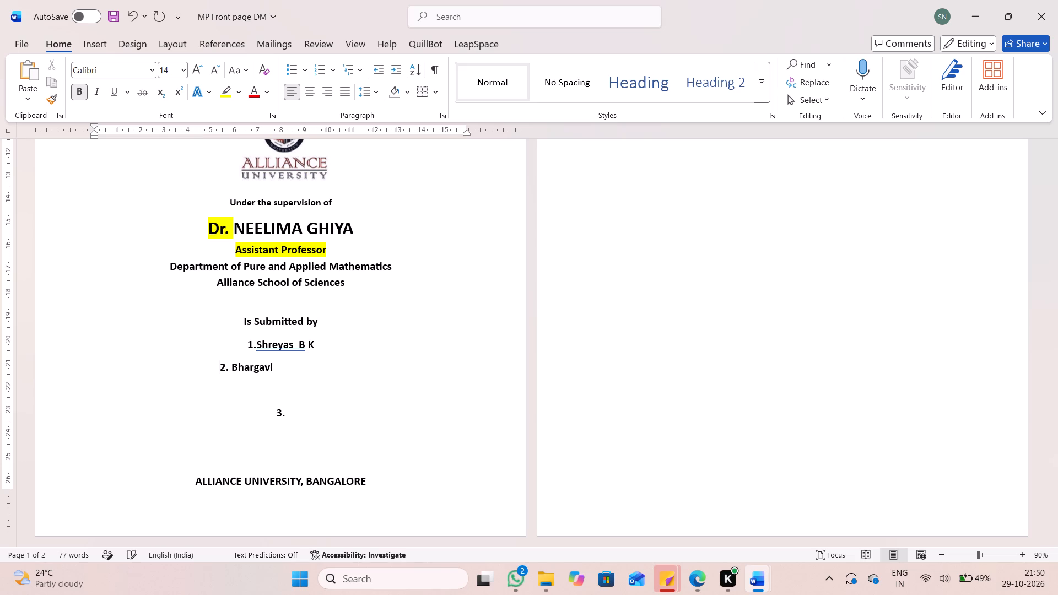
pyautogui.press('space')
pyautogui.press('space')
pyautogui.press('space')
pyautogui.press('space')
pyautogui.press('space')
pyautogui.press('space')
pyautogui.press('space')
pyautogui.press('space')
pyautogui.press('space')
pyautogui.press('space')
pyautogui.press('space')
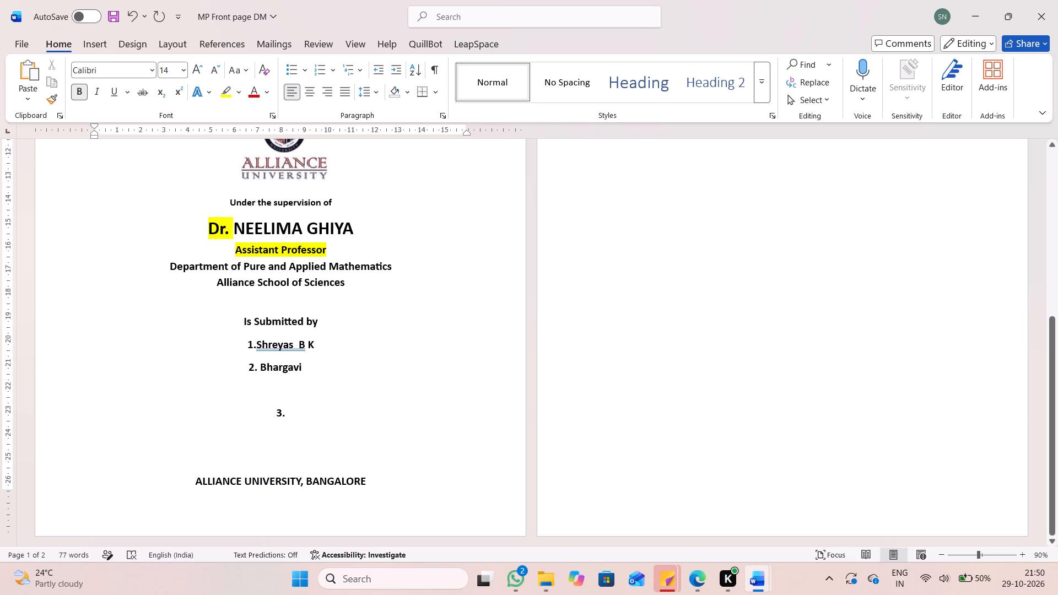
# Delete the centred number 3 and the extra blank lines below the second student's entry.
pyautogui.click(294, 413)
pyautogui.press('BackSpace')
pyautogui.press('BackSpace')
pyautogui.press('BackSpace')
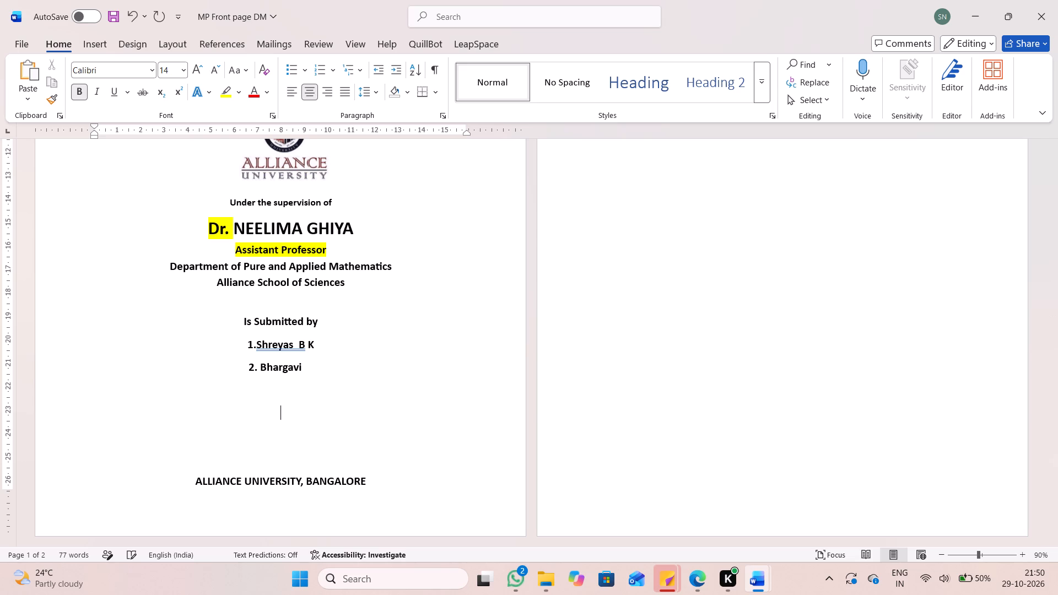
pyautogui.press('BackSpace')
pyautogui.press('BackSpace')
pyautogui.press('BackSpace')
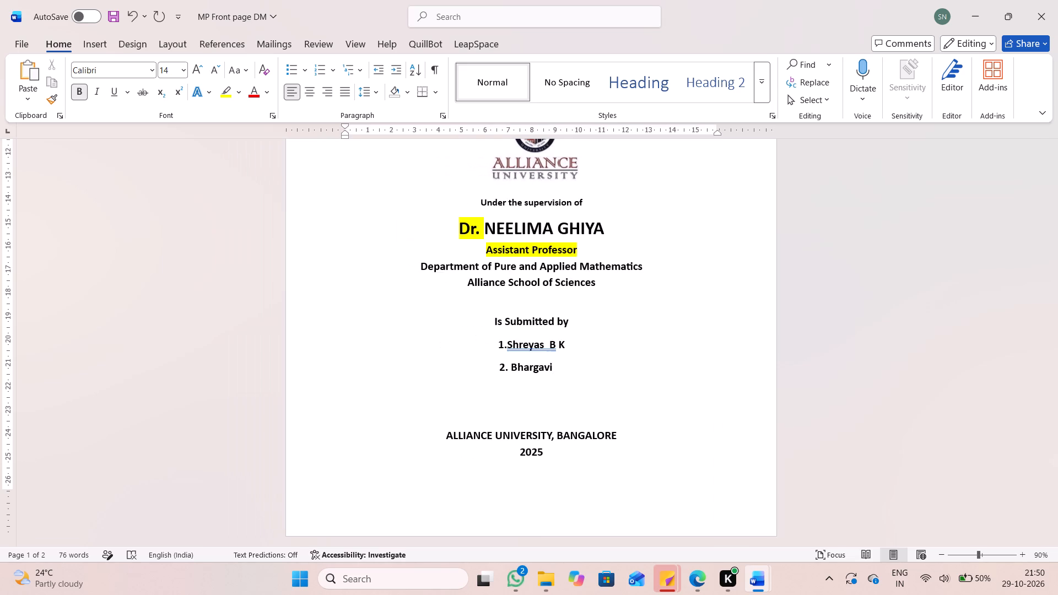
# Add a left-aligned entry 3 with the third student's first name and surname, using capital initials followed by lowercase letters.
pyautogui.press('Return')
pyautogui.press('3')
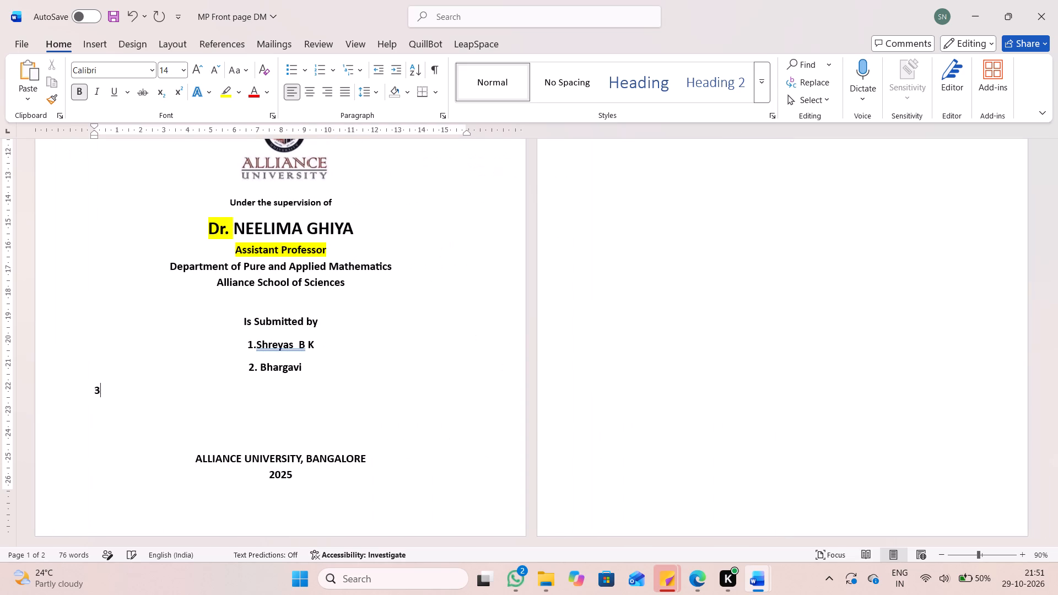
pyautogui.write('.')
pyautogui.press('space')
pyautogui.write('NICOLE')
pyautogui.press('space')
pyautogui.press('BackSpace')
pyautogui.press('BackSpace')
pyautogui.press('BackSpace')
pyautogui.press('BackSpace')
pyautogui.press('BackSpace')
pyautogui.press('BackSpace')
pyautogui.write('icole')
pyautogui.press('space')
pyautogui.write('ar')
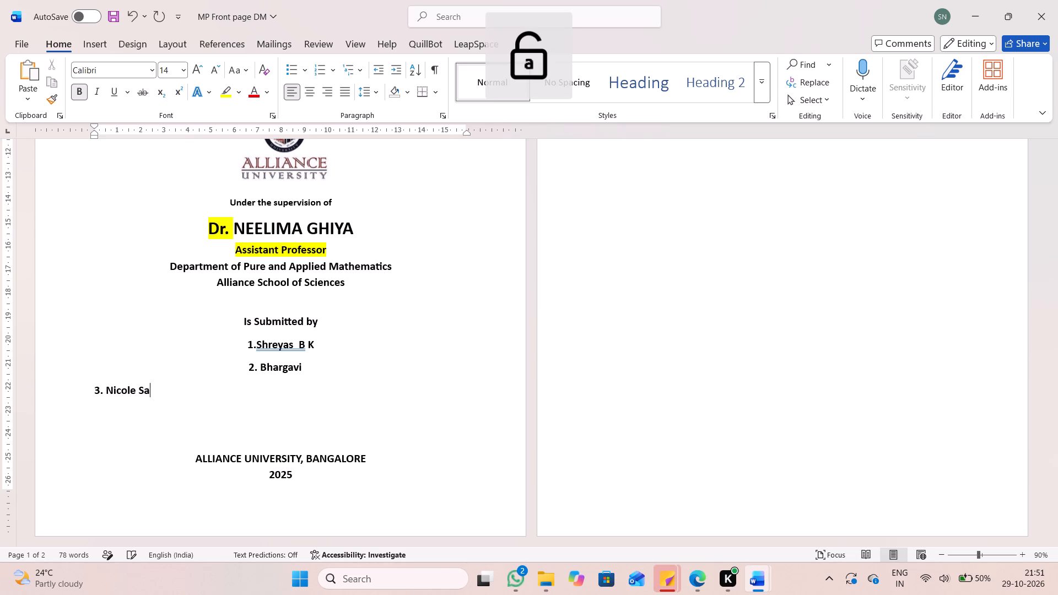
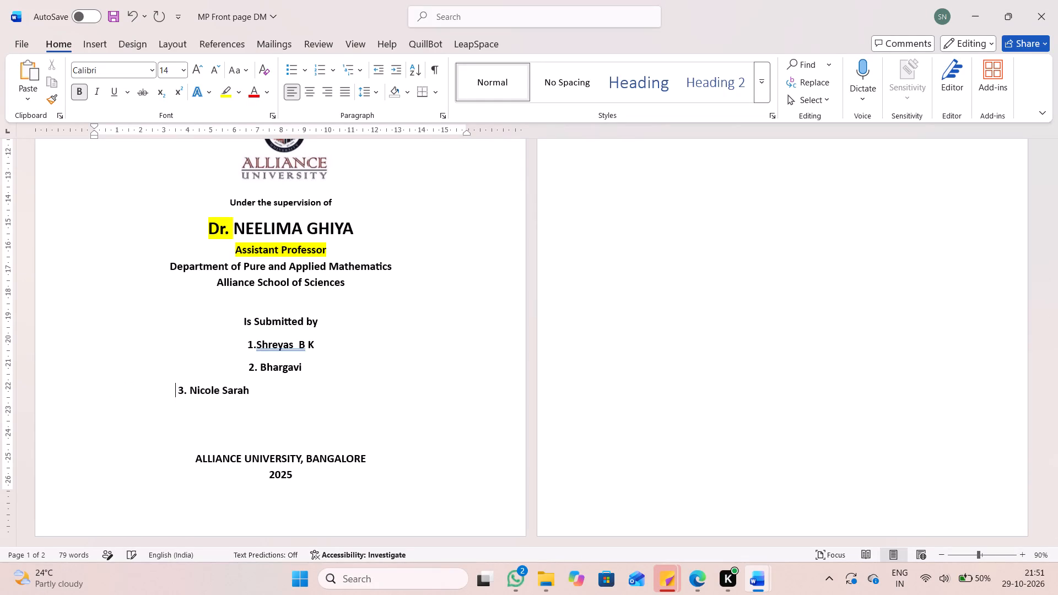
# Pad the third student's entry with leading spaces until its number lines up under the second entry's number.
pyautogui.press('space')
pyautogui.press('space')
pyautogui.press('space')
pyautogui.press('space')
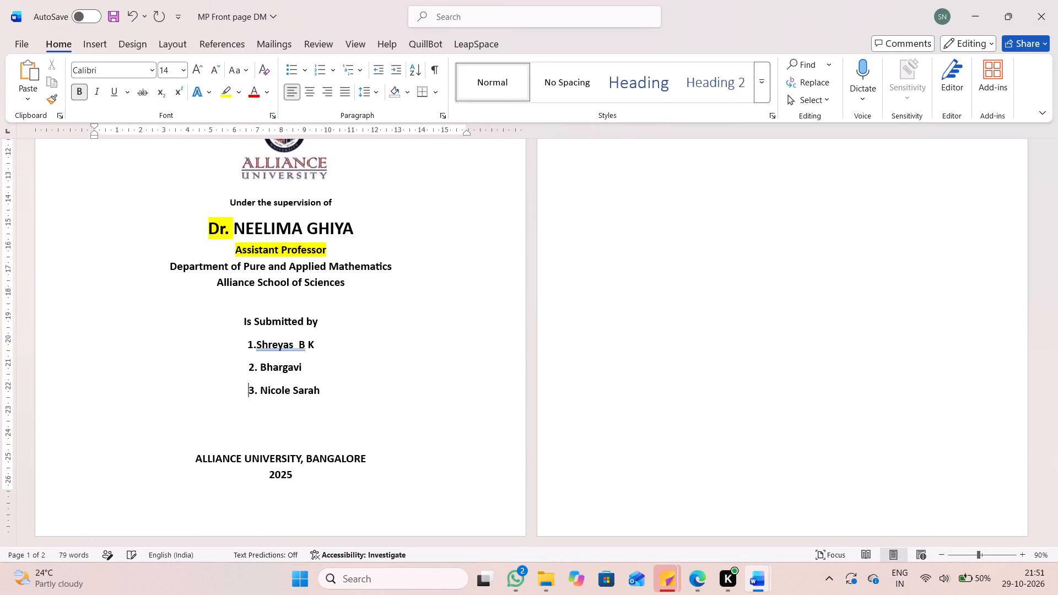
pyautogui.click(327, 387)
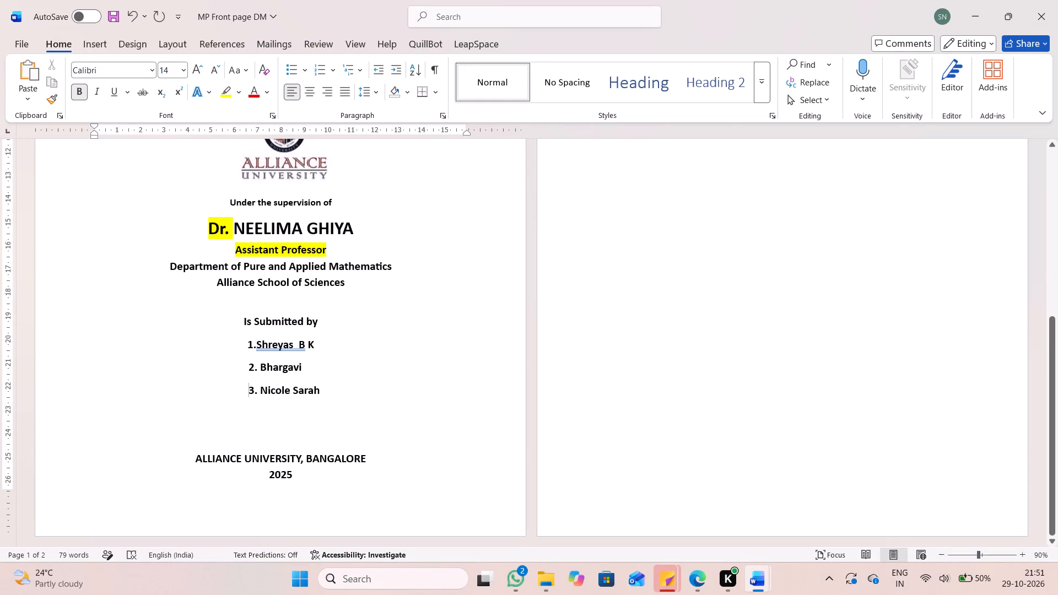
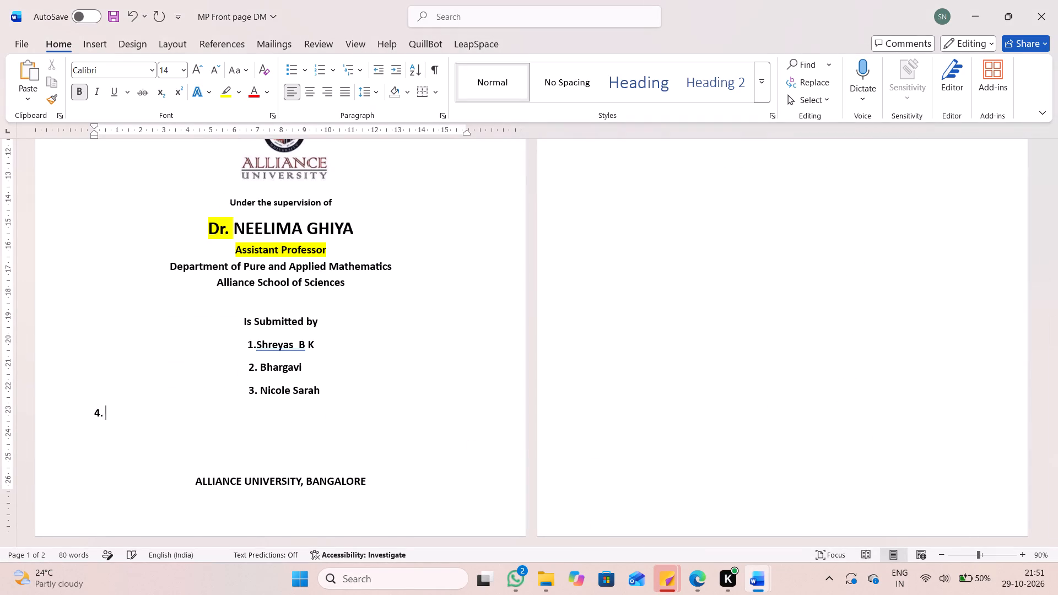
# Enter the fourth student's first name and surname after the number 4, using capital initials followed by lowercase letters.
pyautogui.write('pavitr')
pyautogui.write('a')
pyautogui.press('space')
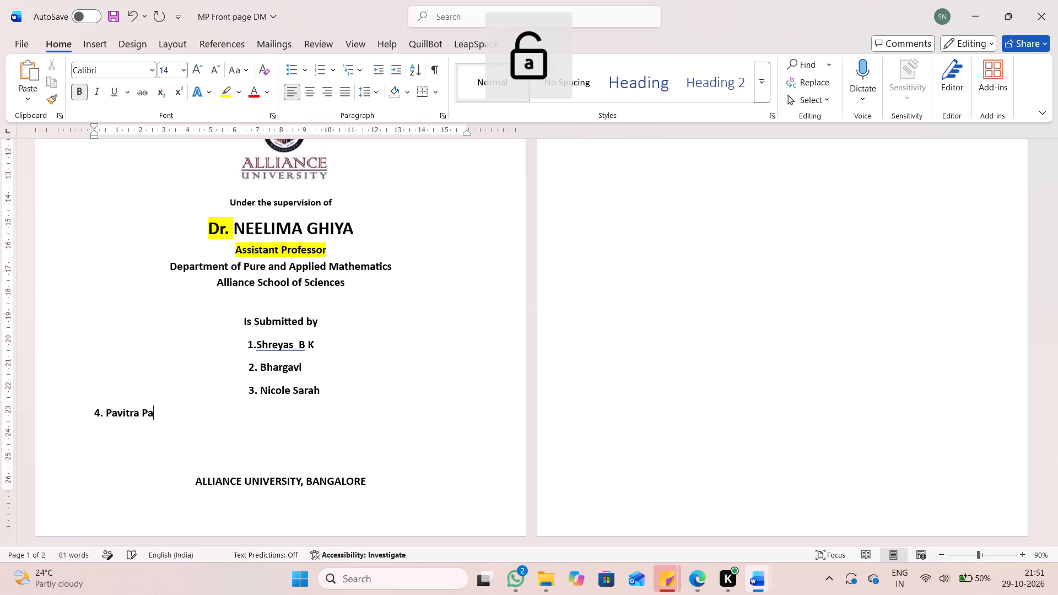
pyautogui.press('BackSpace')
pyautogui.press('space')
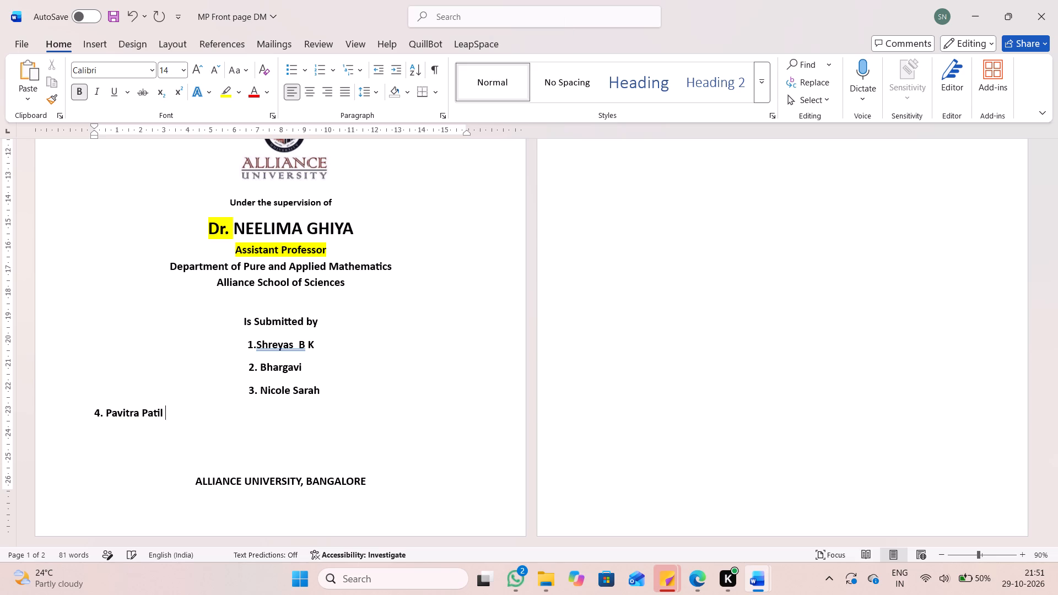
# Pad the fourth student's entry with leading spaces until its number lines up under entry 3.
pyautogui.click(93, 413)
pyautogui.press('space')
pyautogui.press('space')
pyautogui.press('space')
pyautogui.press('space')
pyautogui.press('space')
pyautogui.press('space')
pyautogui.press('space')
pyautogui.press('space')
pyautogui.press('space')
pyautogui.press('space')
pyautogui.press('space')
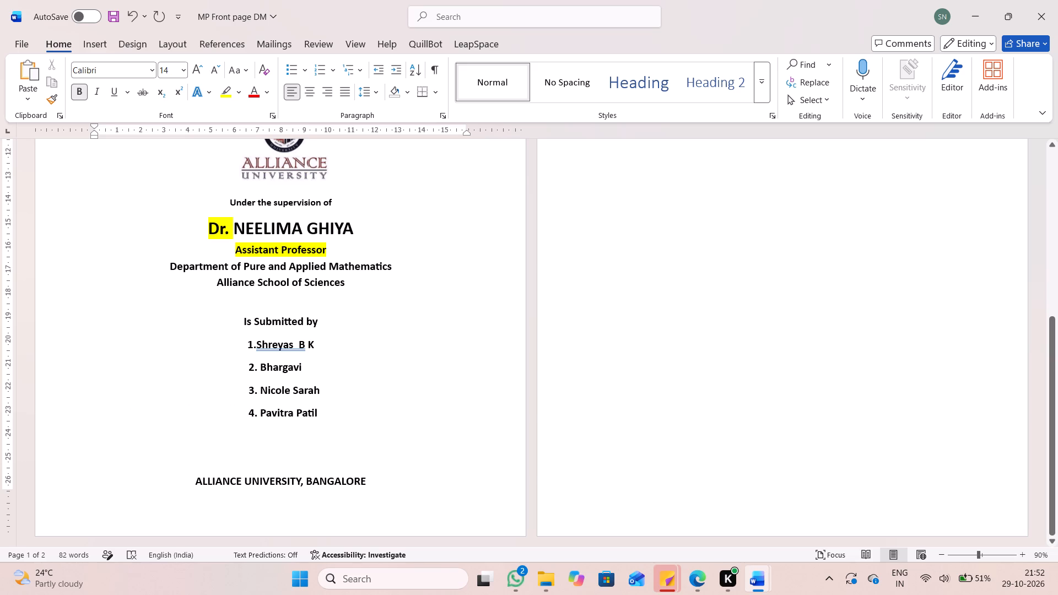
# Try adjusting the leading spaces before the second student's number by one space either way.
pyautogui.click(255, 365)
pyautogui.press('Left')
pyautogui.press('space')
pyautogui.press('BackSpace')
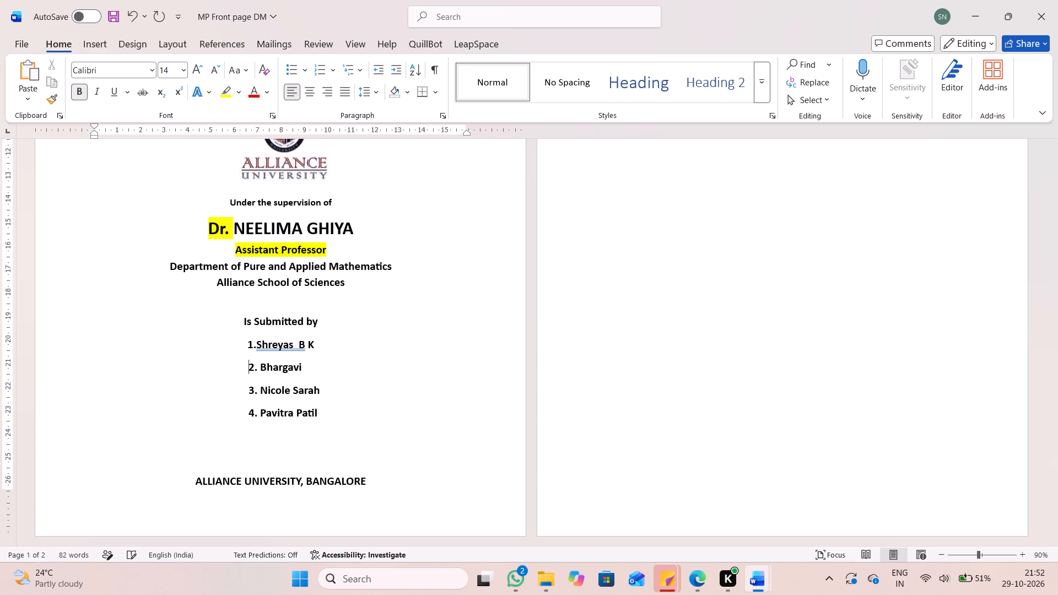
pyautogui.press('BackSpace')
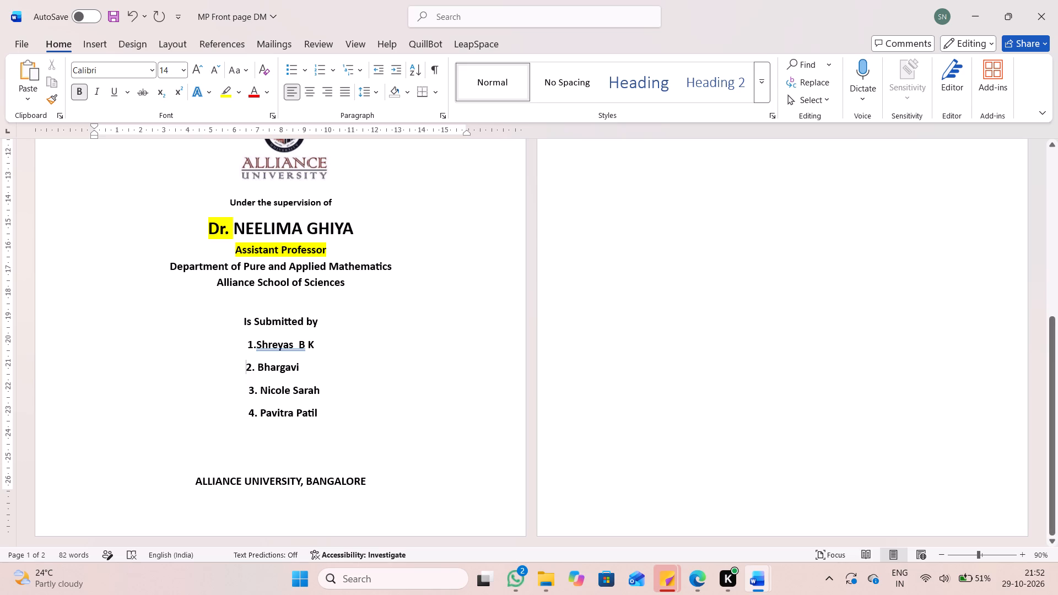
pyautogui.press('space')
# Add a left-aligned entry 5 below the fourth student with the fifth student's first name, using an initial capital.
pyautogui.click(321, 409)
pyautogui.press('Return')
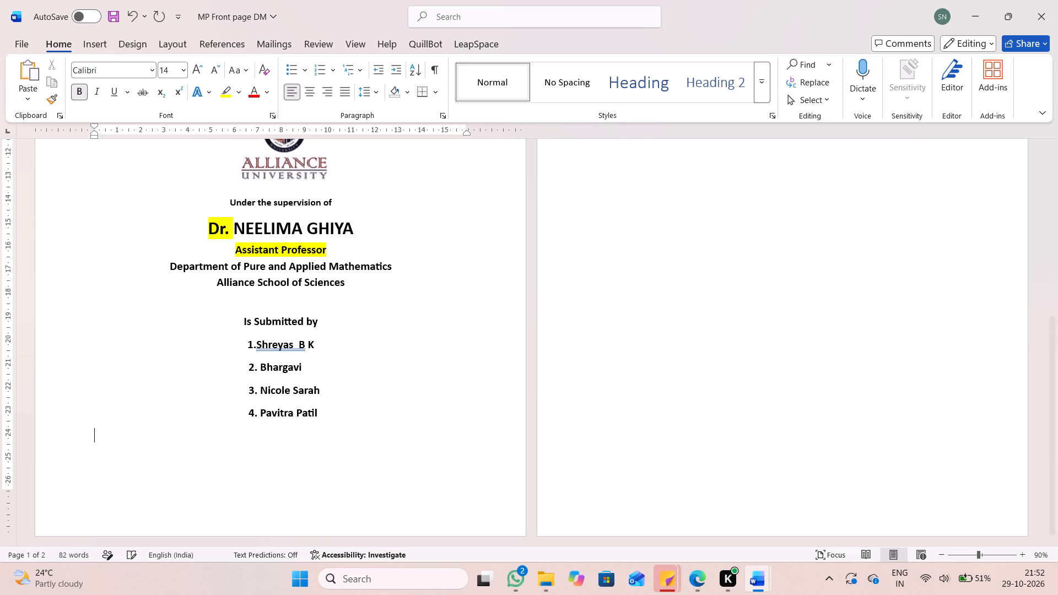
pyautogui.write('5.')
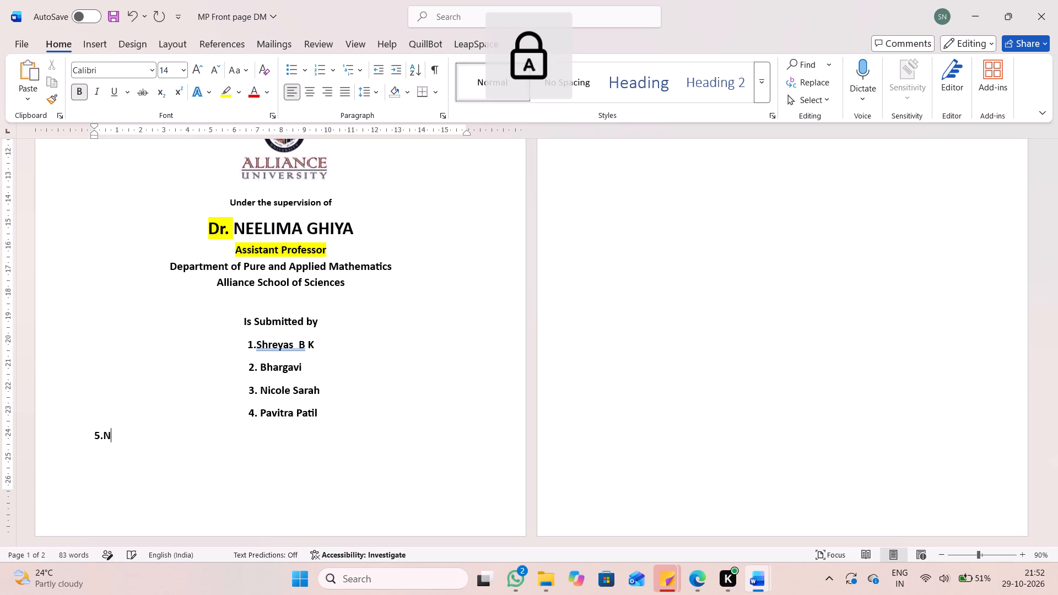
pyautogui.press('BackSpace')
pyautogui.press('space')
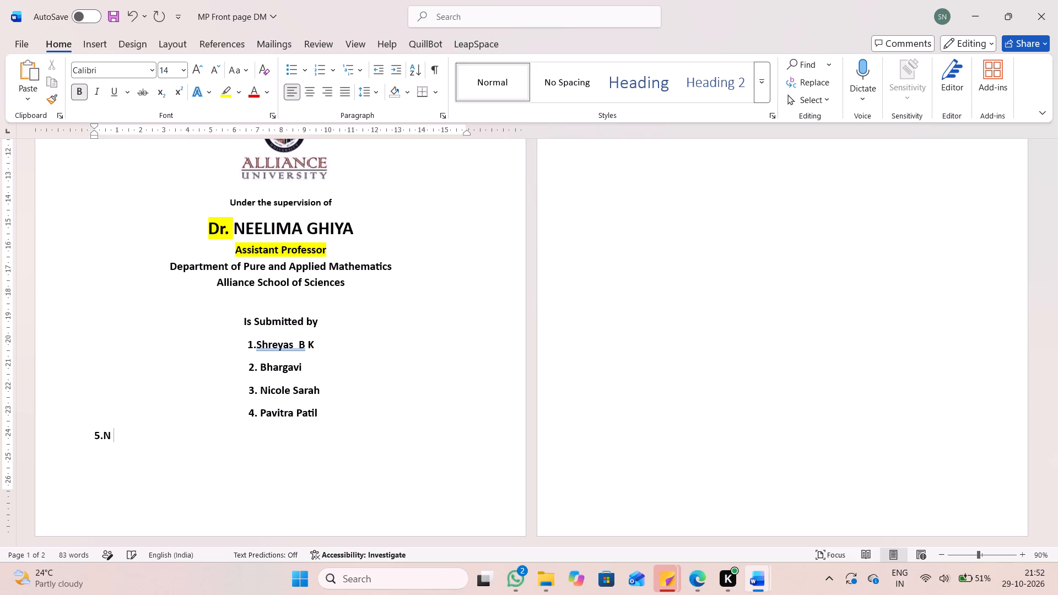
pyautogui.press('BackSpace')
pyautogui.write('uthana')
pyautogui.press('space')
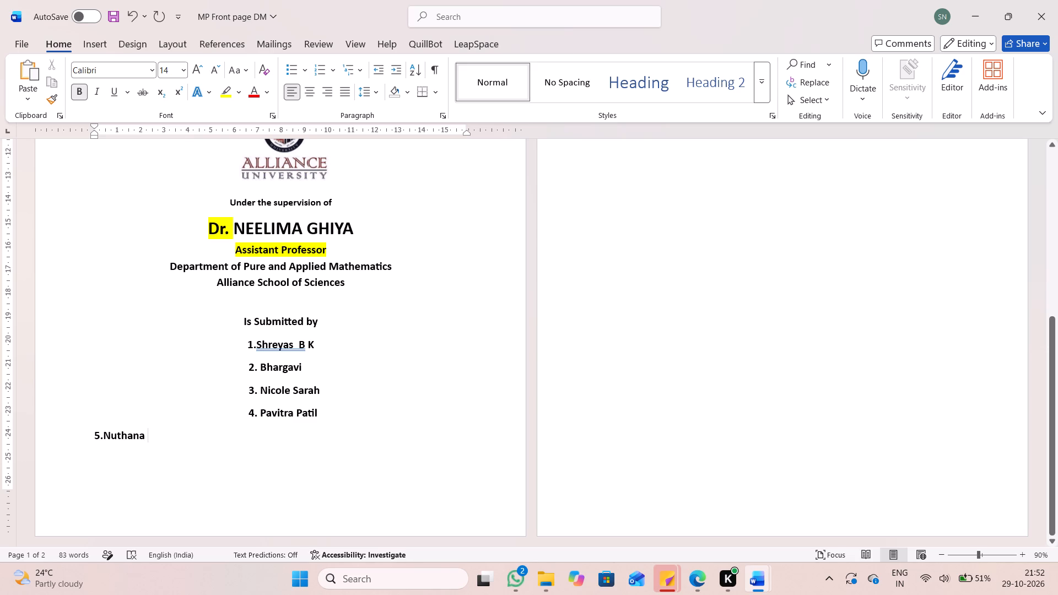
# Pad the fifth student's entry with leading spaces until its number lines up under entry 4.
pyautogui.click(93, 434)
pyautogui.press('space')
pyautogui.press('space')
pyautogui.press('space')
pyautogui.press('space')
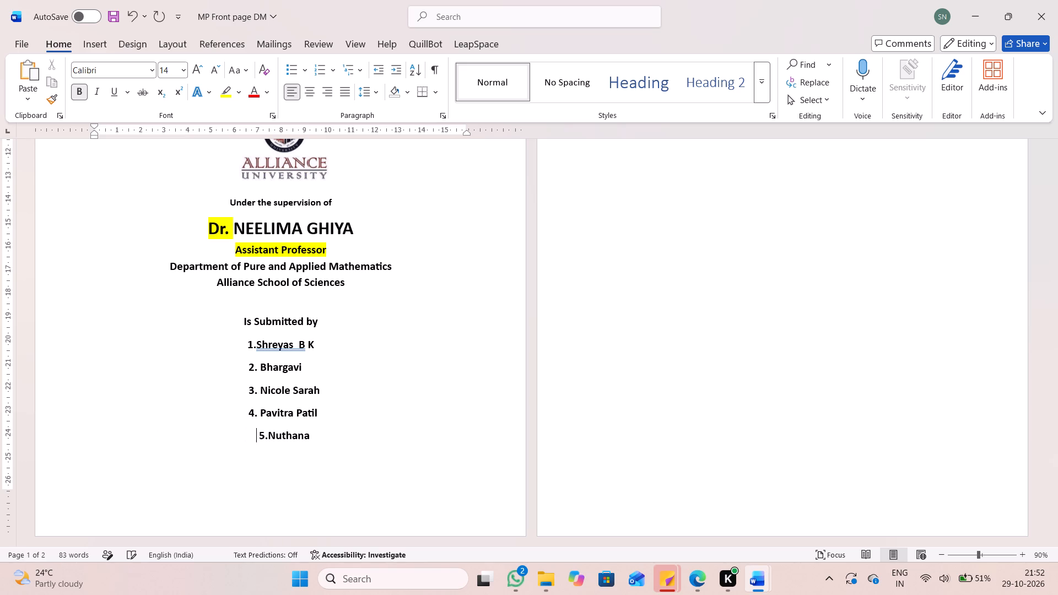
pyautogui.press('BackSpace')
pyautogui.press('BackSpace')
pyautogui.press('BackSpace')
pyautogui.press('BackSpace')
pyautogui.press('BackSpace')
pyautogui.press('BackSpace')
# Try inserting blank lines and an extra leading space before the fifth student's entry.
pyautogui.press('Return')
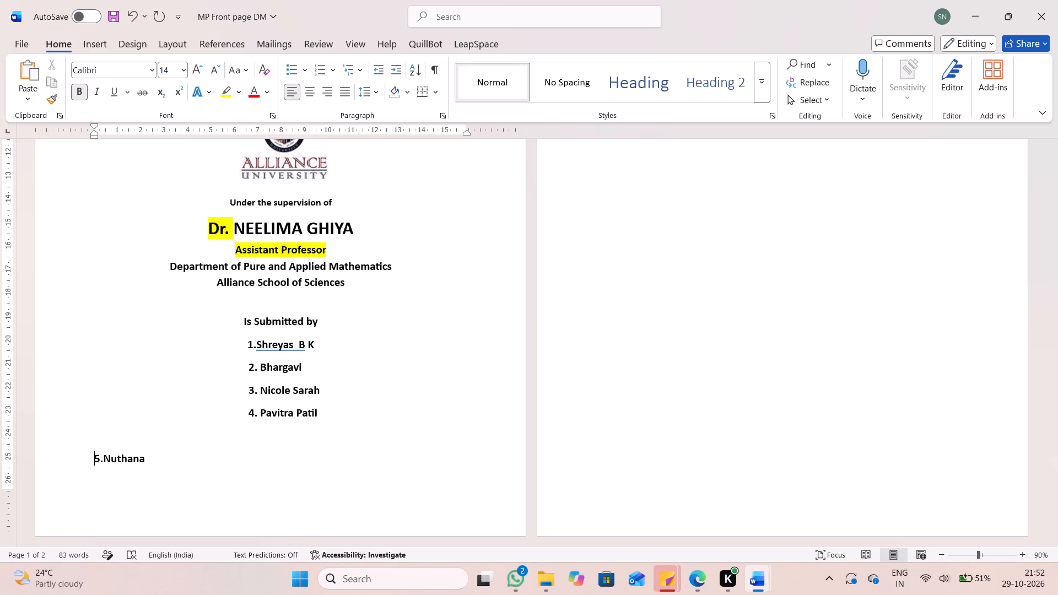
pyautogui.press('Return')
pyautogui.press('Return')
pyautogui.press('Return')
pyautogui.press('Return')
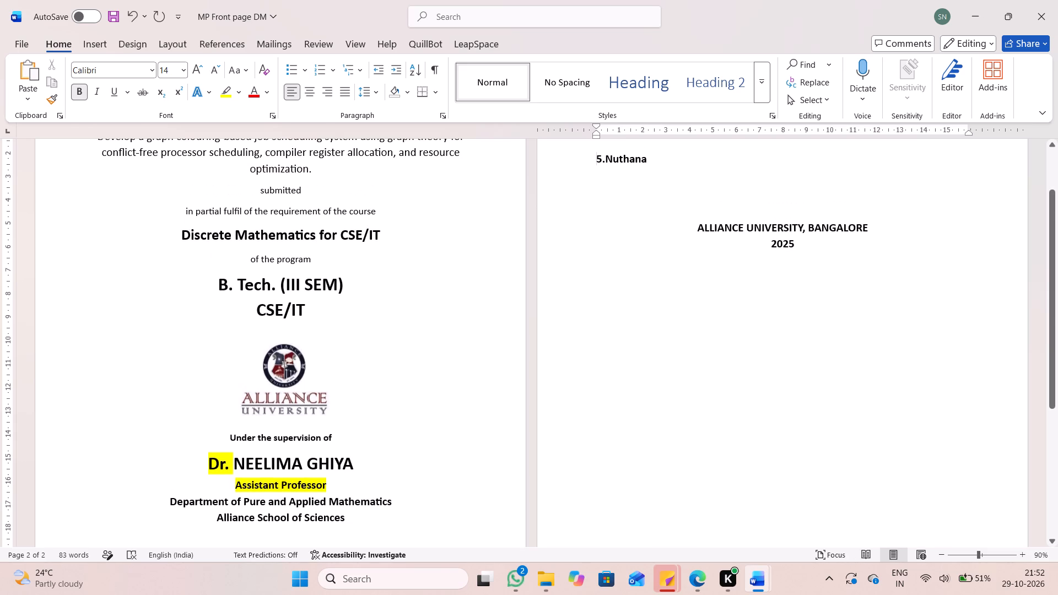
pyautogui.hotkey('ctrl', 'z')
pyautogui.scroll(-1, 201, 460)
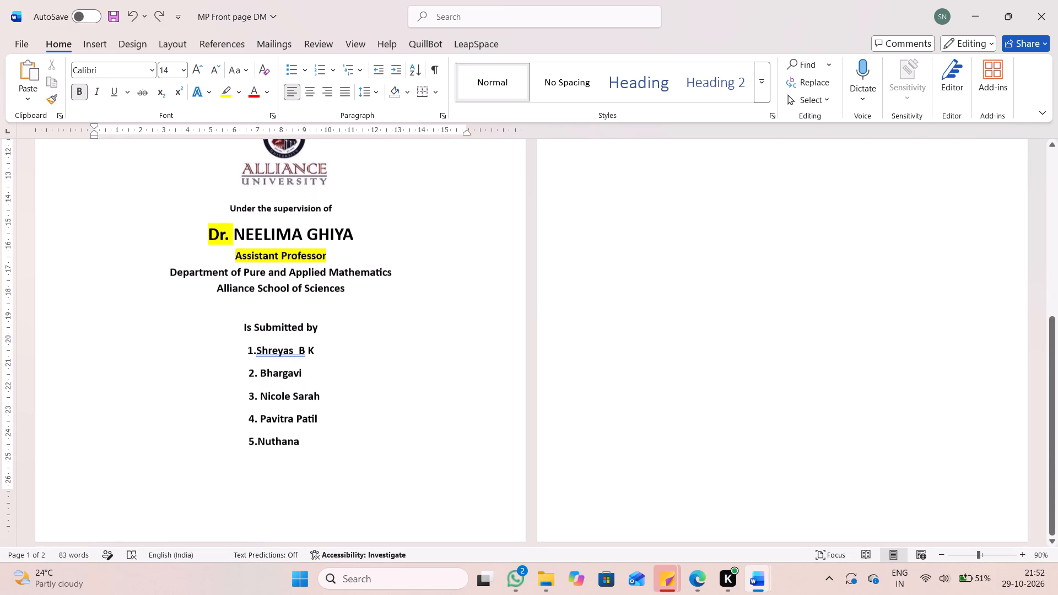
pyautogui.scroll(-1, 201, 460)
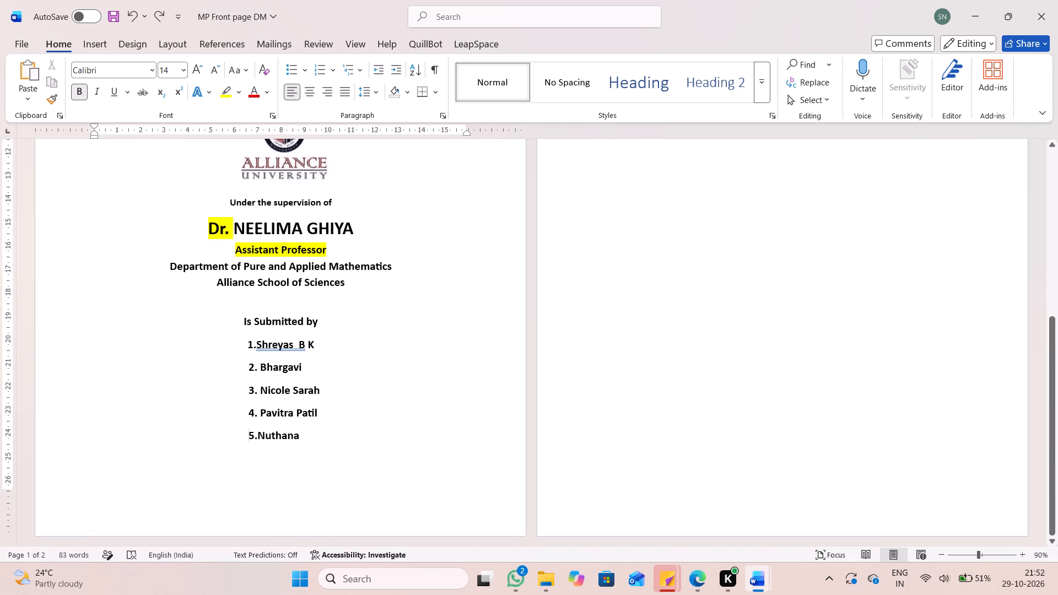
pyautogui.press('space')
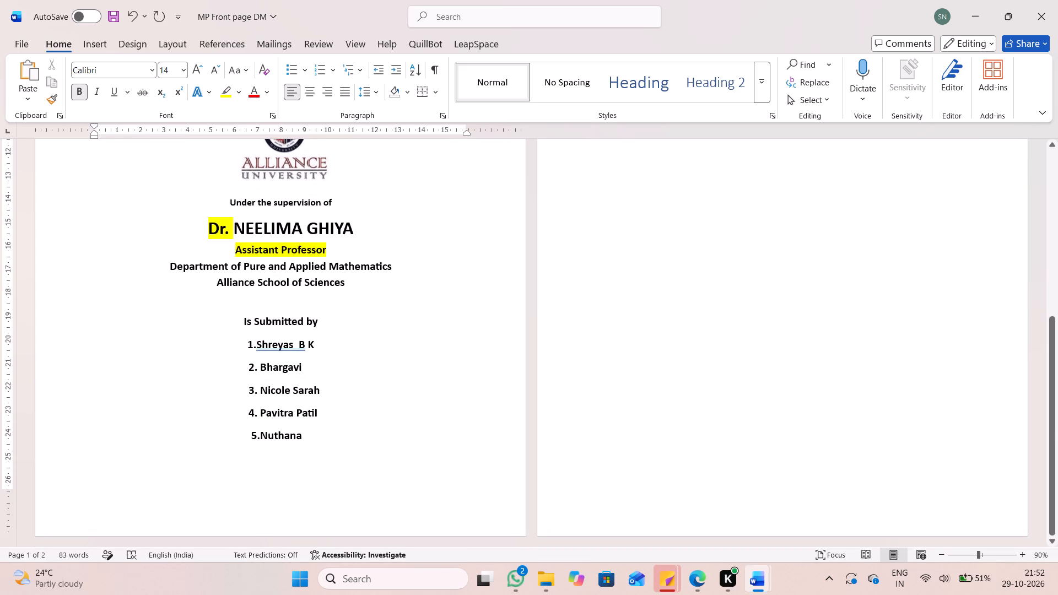
# Add a left-aligned entry 6 below the fifth student with the sixth student's name.
pyautogui.click(302, 435)
pyautogui.press('Return')
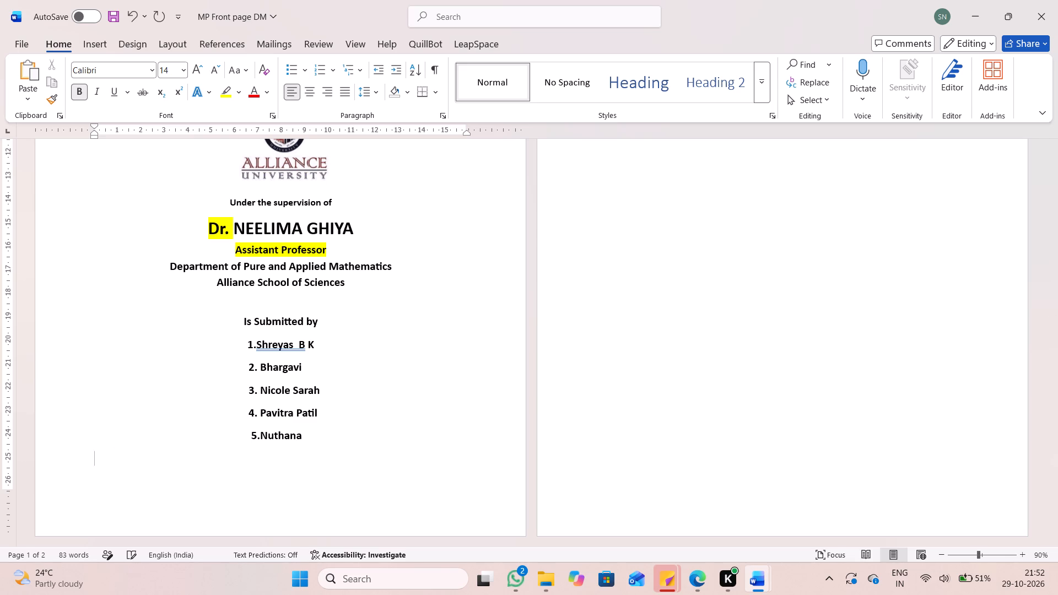
pyautogui.press('6')
pyautogui.press('.')
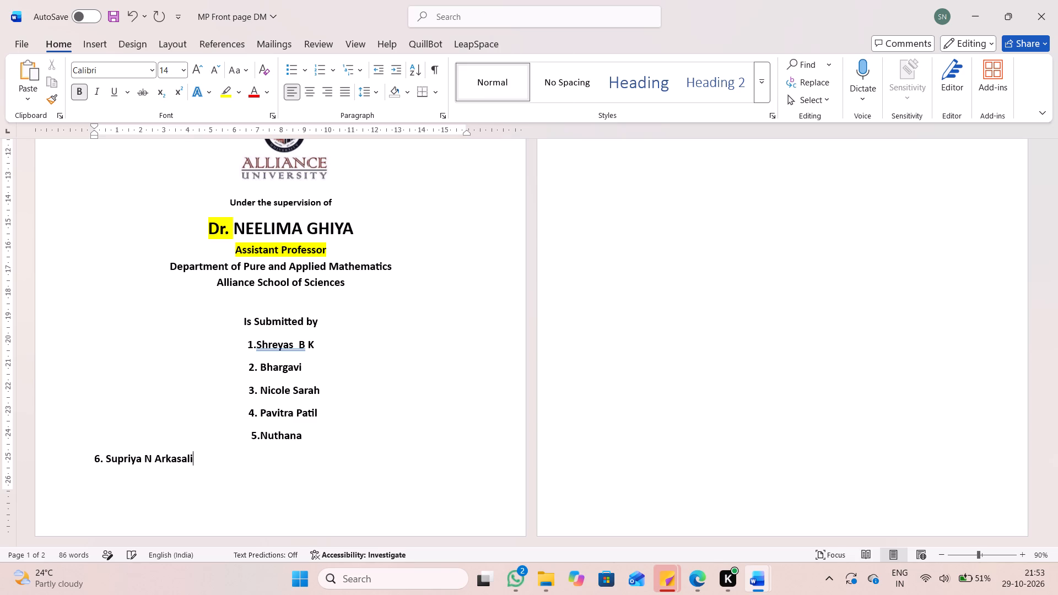
# Pad the sixth student's entry with leading spaces until its number lines up with the number of entry 4.
pyautogui.click(96, 456)
pyautogui.press('space')
pyautogui.press('space')
pyautogui.press('space')
pyautogui.press('space')
pyautogui.press('space')
pyautogui.press('space')
pyautogui.press('space')
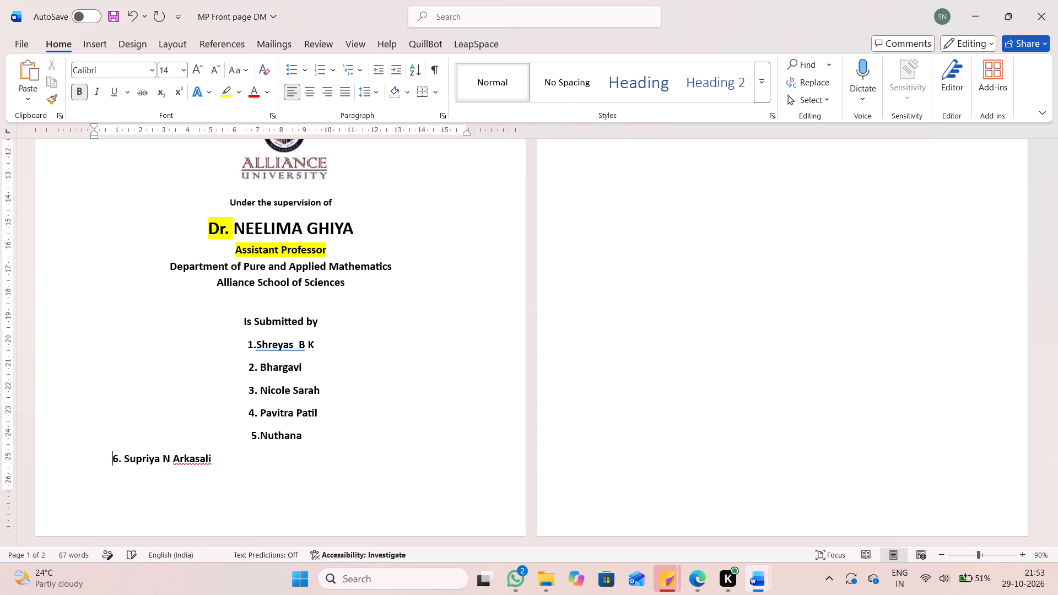
pyautogui.press('space')
pyautogui.press('space')
pyautogui.press('space')
pyautogui.press('space')
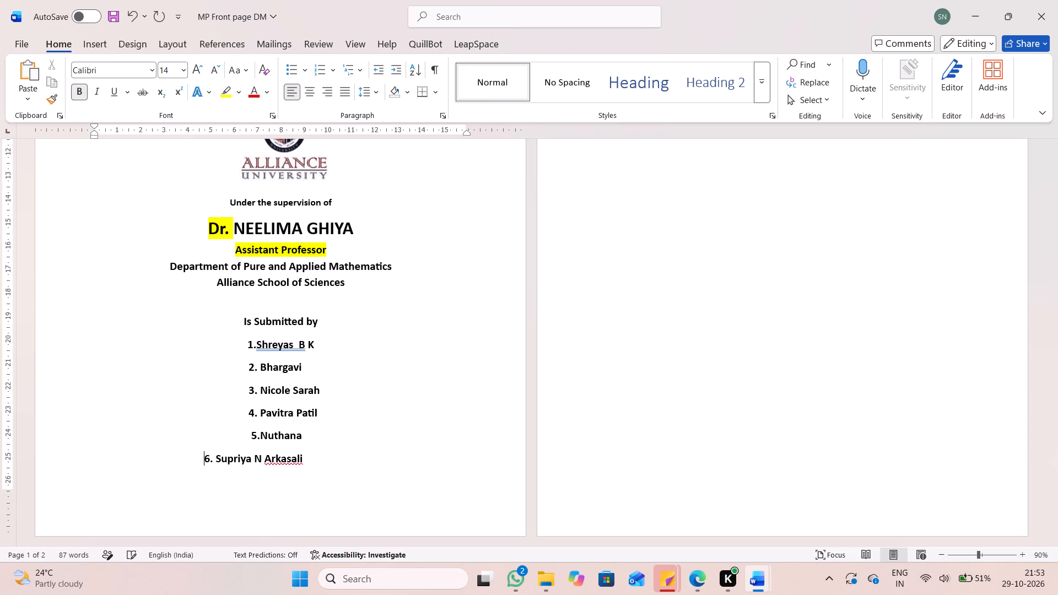
pyautogui.press('space')
pyautogui.press('space')
pyautogui.press('space')
pyautogui.press('space')
pyautogui.press('space')
pyautogui.press('space')
pyautogui.press('space')
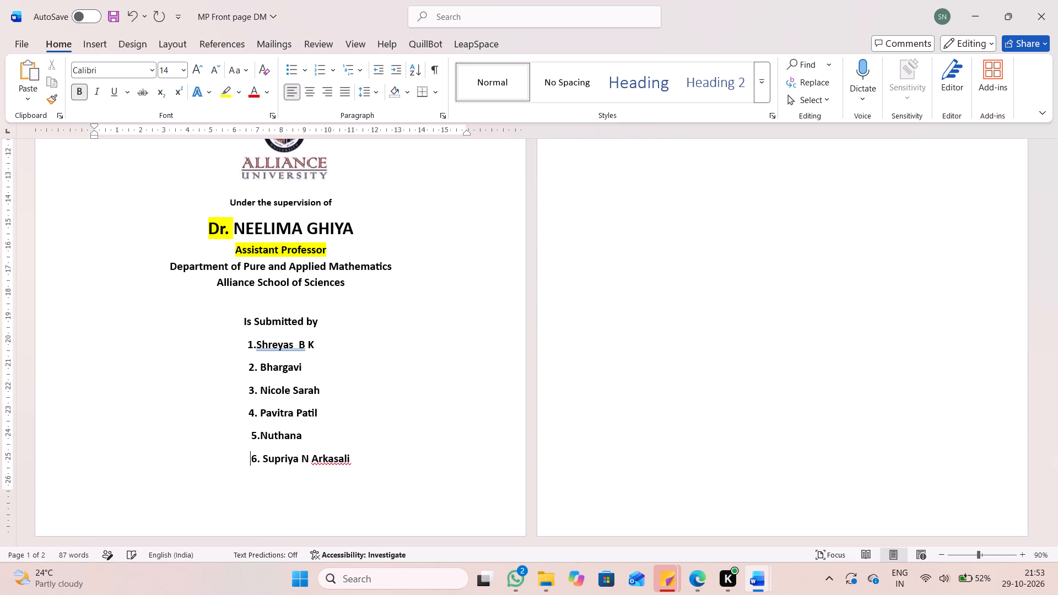
pyautogui.press('BackSpace')
pyautogui.press('BackSpace')
pyautogui.press('BackSpace')
pyautogui.press('BackSpace')
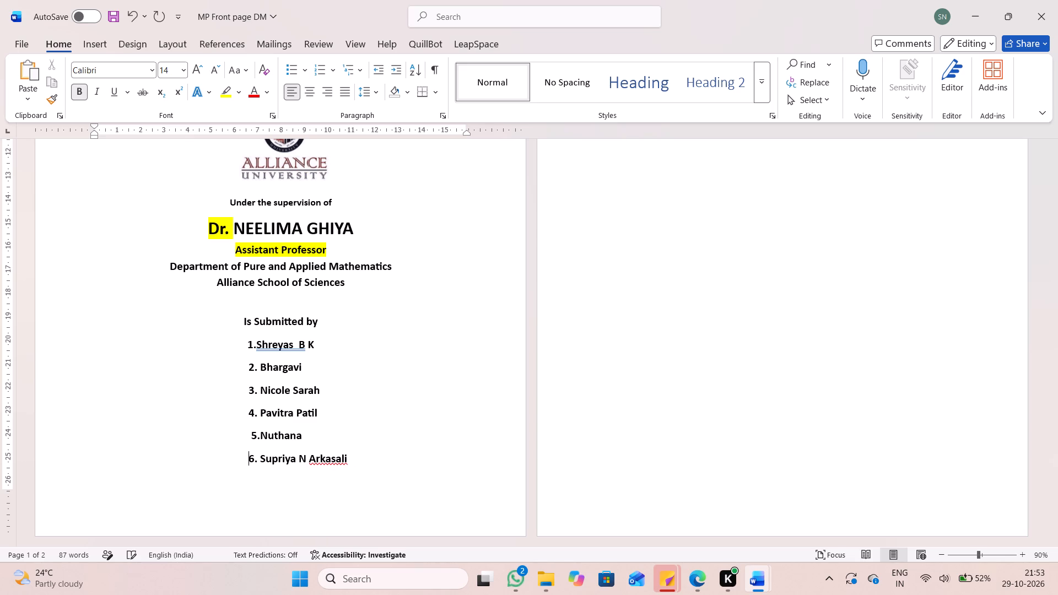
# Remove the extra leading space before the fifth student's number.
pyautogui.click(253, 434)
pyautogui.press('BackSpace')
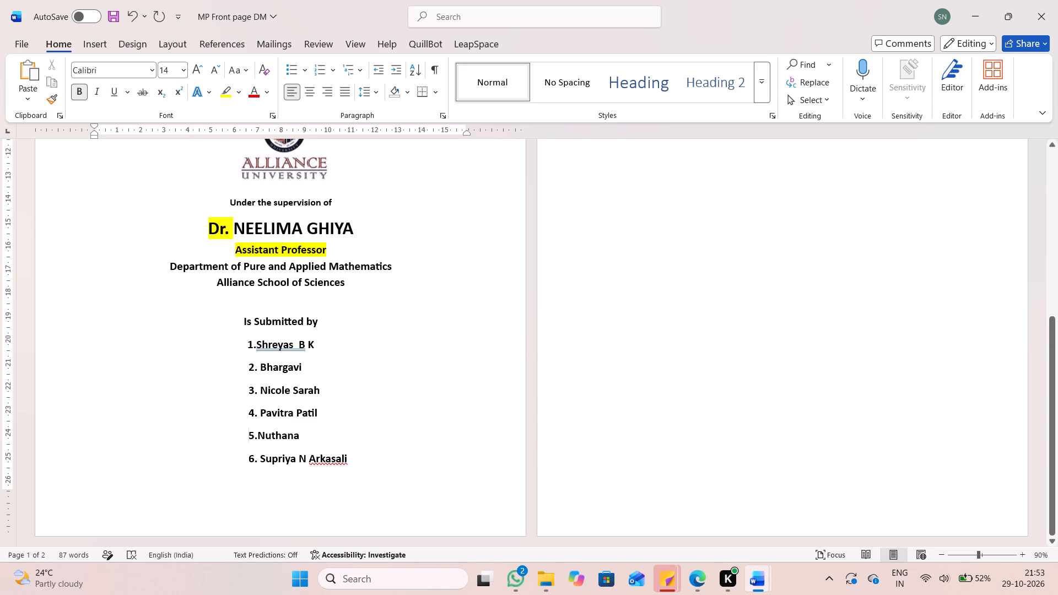
# Remove one leading space from before the second student's number.
pyautogui.click(249, 368)
pyautogui.press('BackSpace')
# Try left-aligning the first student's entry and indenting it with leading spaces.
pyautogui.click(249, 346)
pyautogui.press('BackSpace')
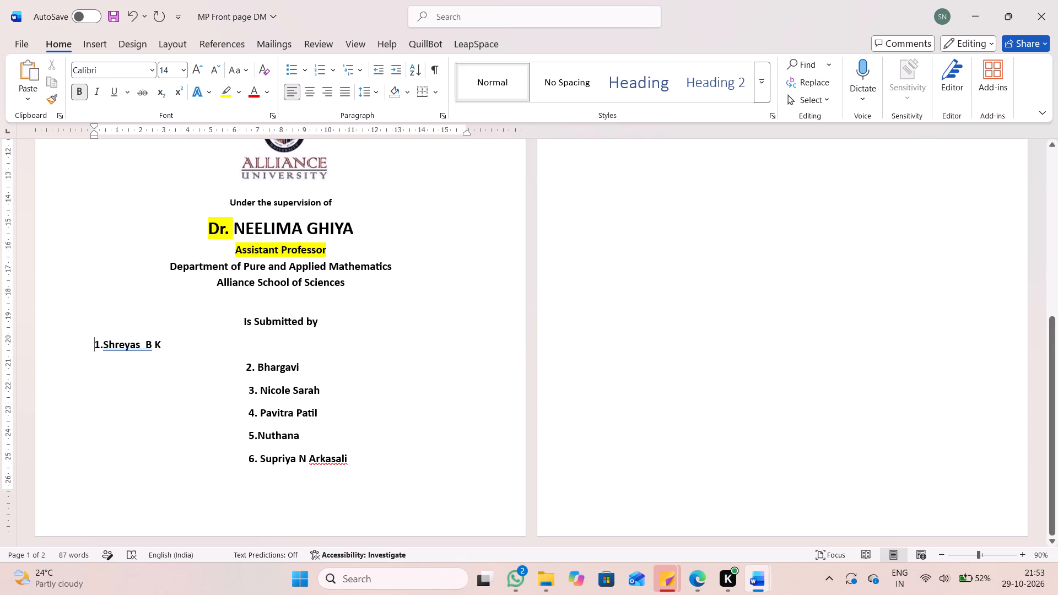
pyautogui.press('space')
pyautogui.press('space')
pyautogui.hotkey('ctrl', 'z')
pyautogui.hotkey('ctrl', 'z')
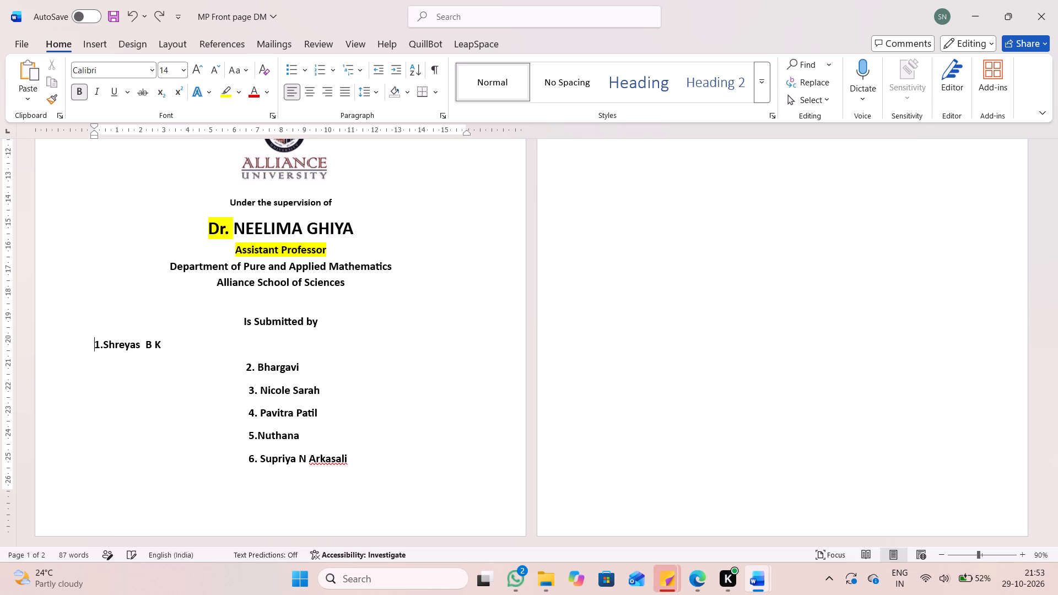
# Remove one leading space from the third, fourth and fifth students' entries so their numbers line up with entry 2.
pyautogui.click(251, 388)
pyautogui.press('BackSpace')
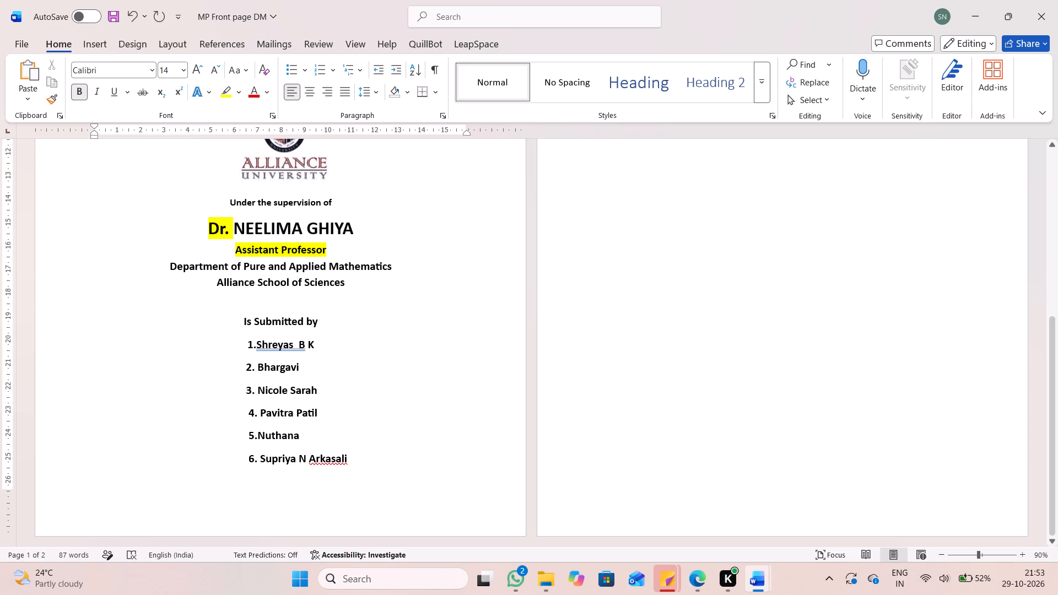
pyautogui.click(250, 413)
pyautogui.press('BackSpace')
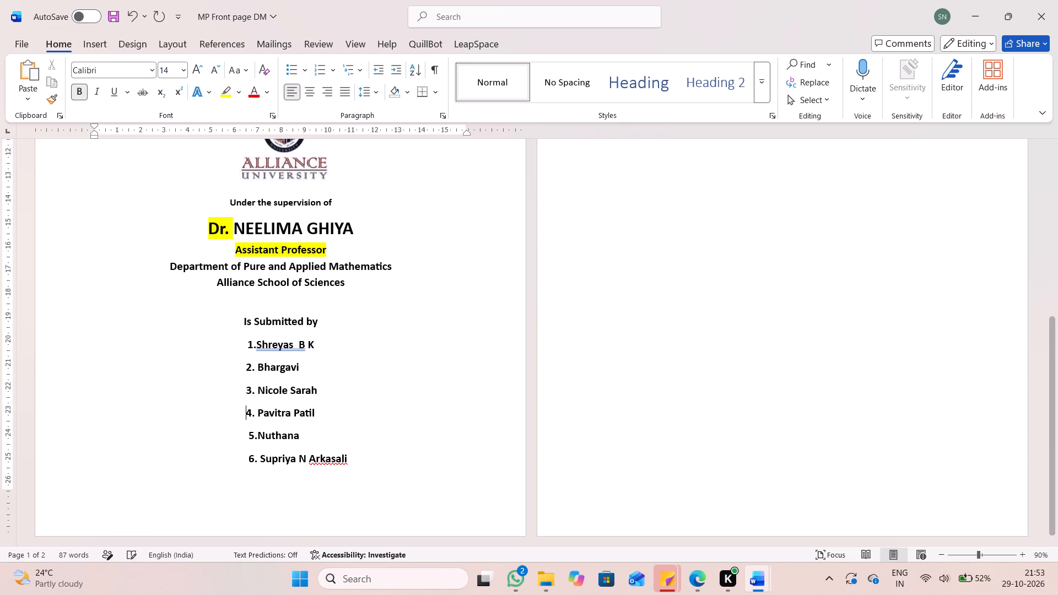
pyautogui.click(251, 437)
pyautogui.press('BackSpace')
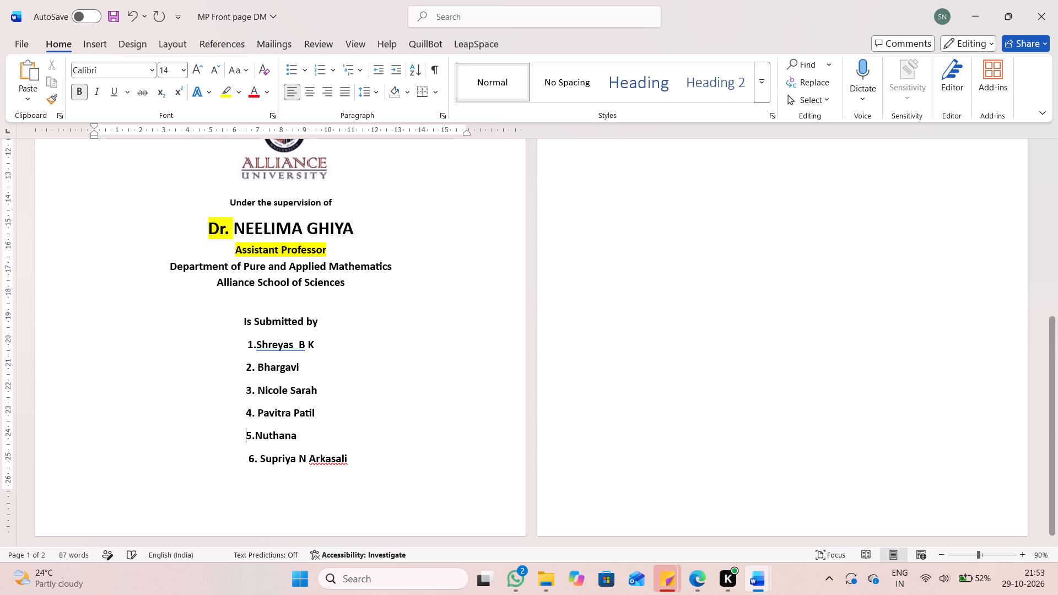
# Remove the extra leading space before the sixth student's number so it lines up with the entries above.
pyautogui.click(253, 461)
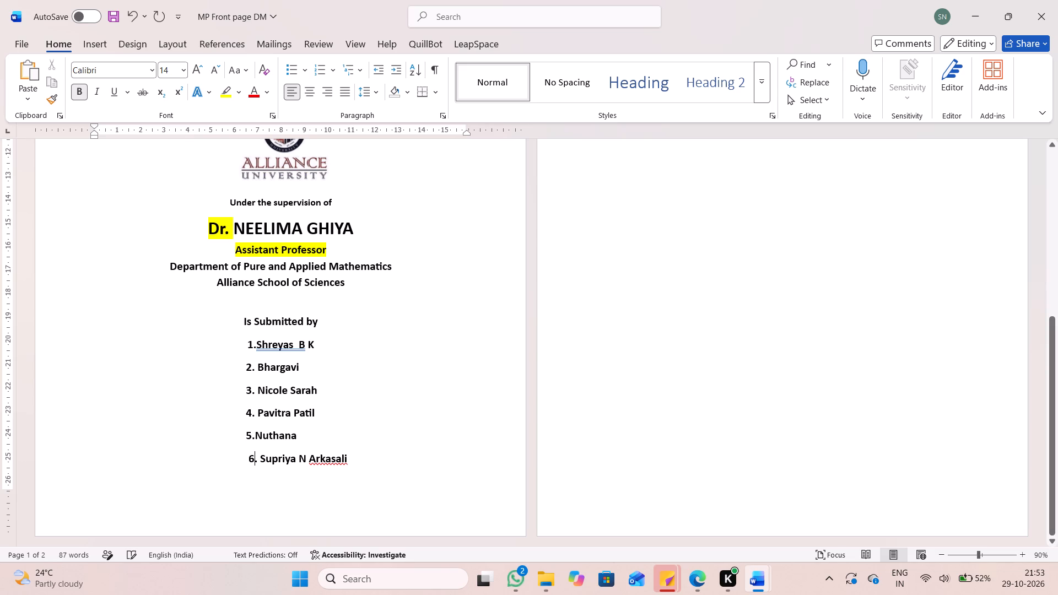
pyautogui.press('BackSpace')
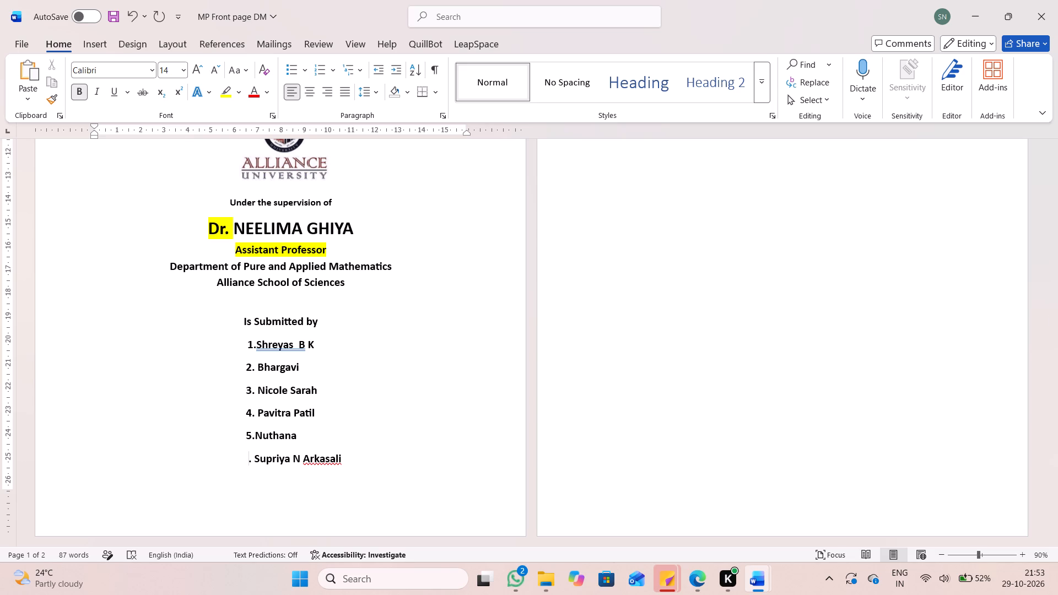
pyautogui.hotkey('ctrl', 'z')
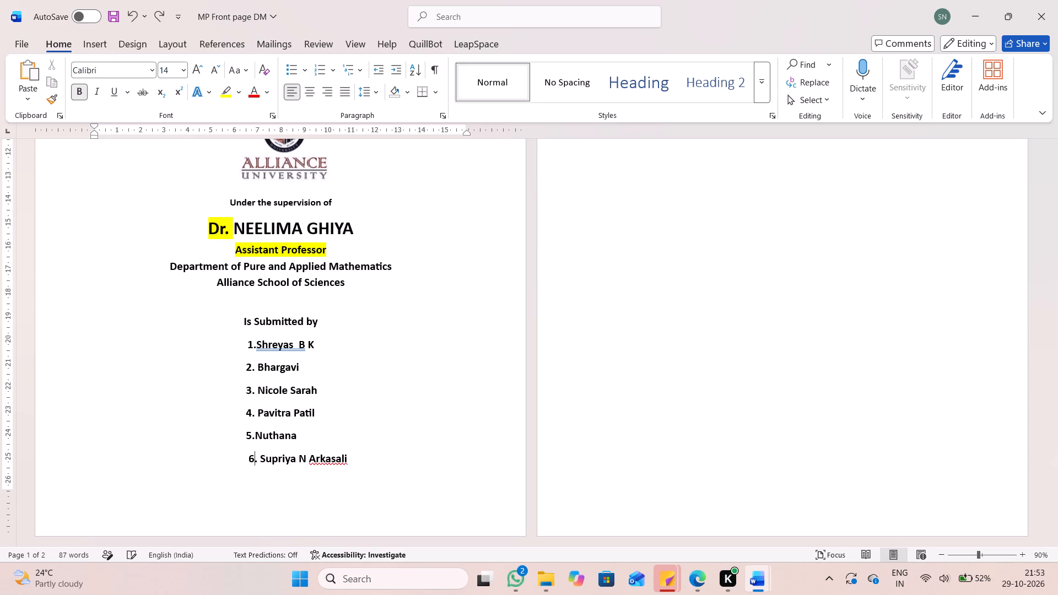
pyautogui.click(247, 459)
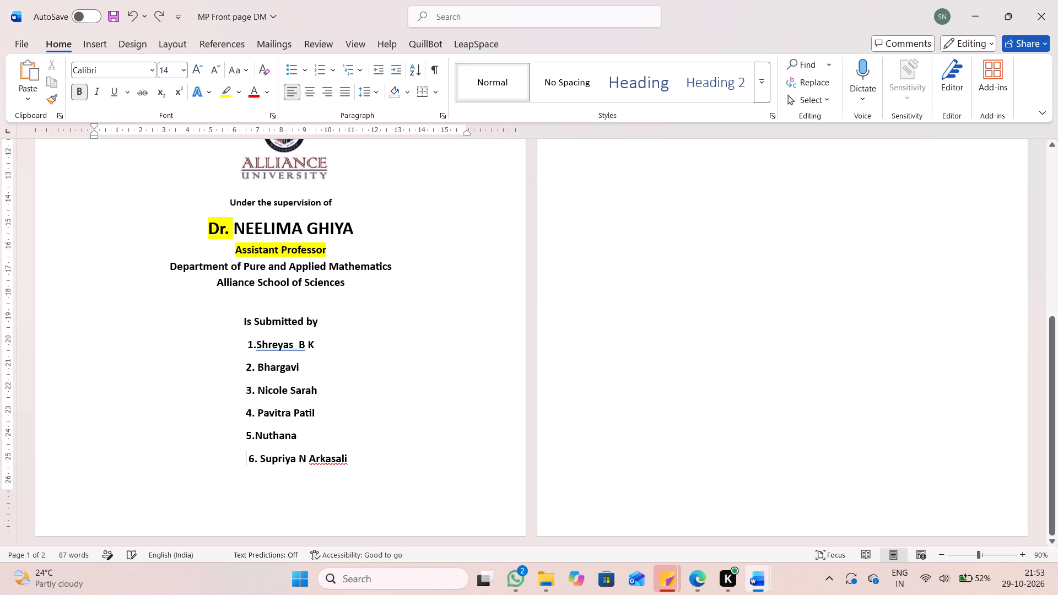
pyautogui.press('BackSpace')
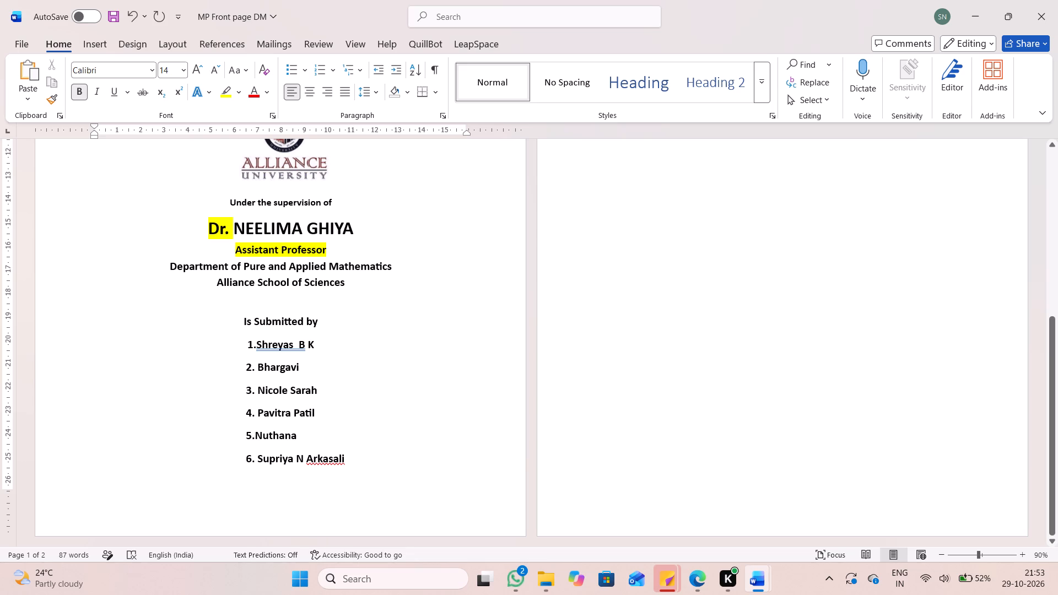
# Check the front page from top to bottom and save the document.
pyautogui.scroll(1, 343, 447)
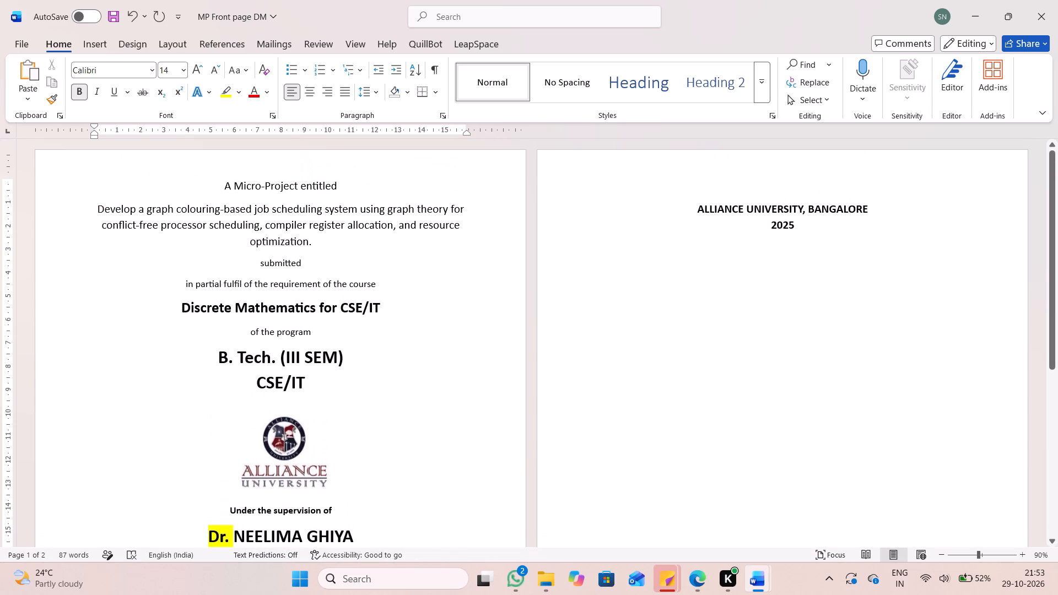
pyautogui.scroll(-10, 343, 447)
pyautogui.scroll(8, 343, 447)
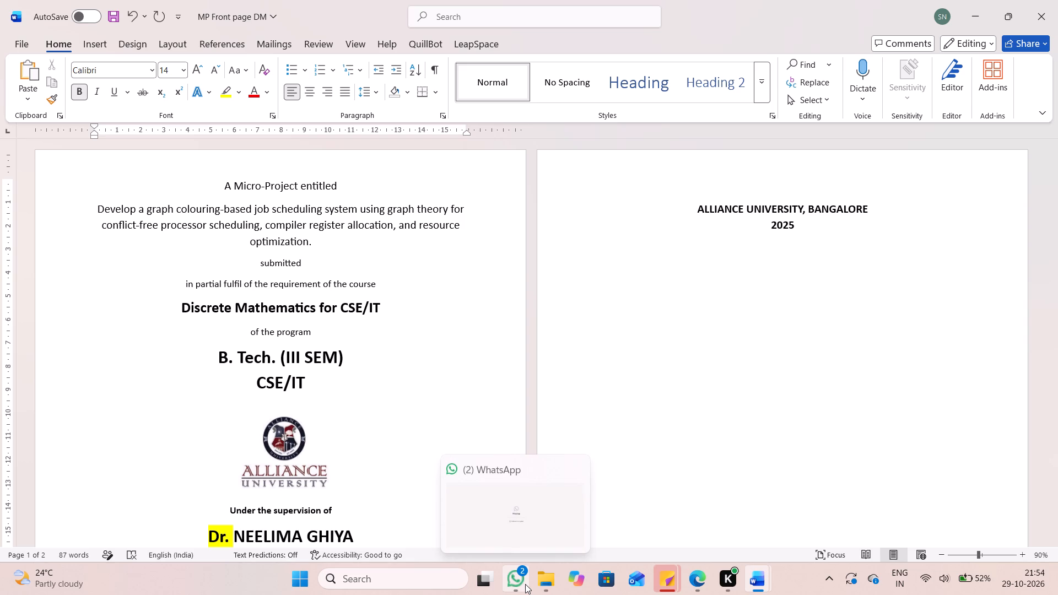
pyautogui.hotkey('ctrl', 's')
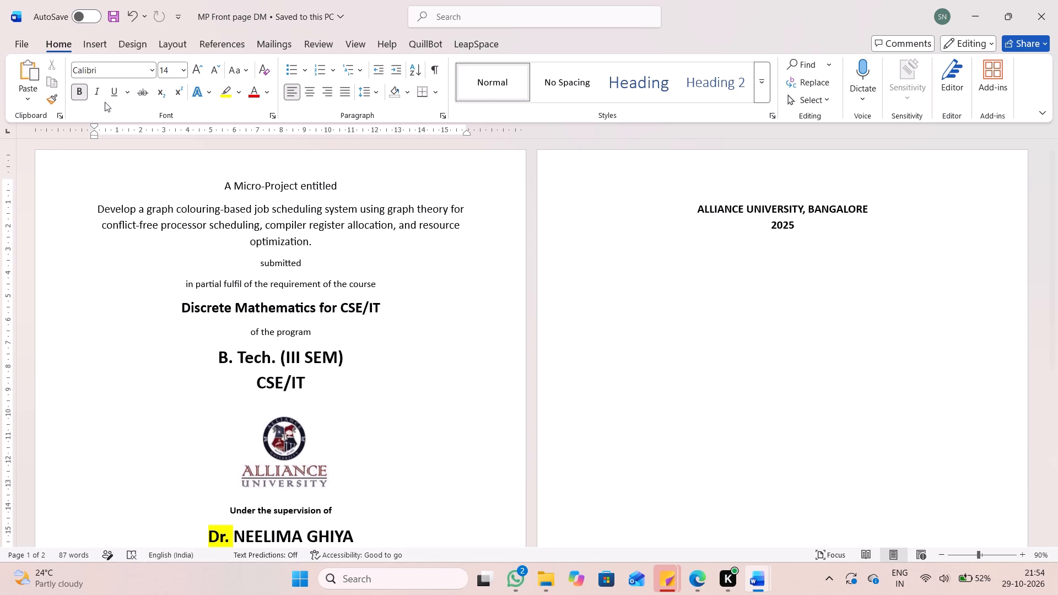
# Export the document as a PDF to the Downloads folder under its existing name, MP Front page DM.
pyautogui.click(20, 42)
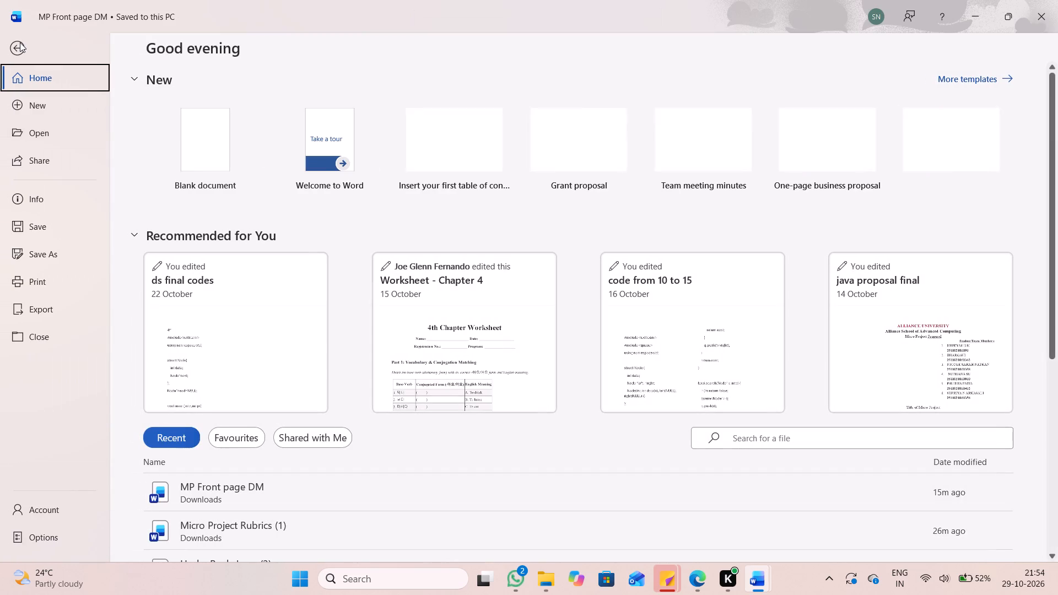
pyautogui.click(44, 304)
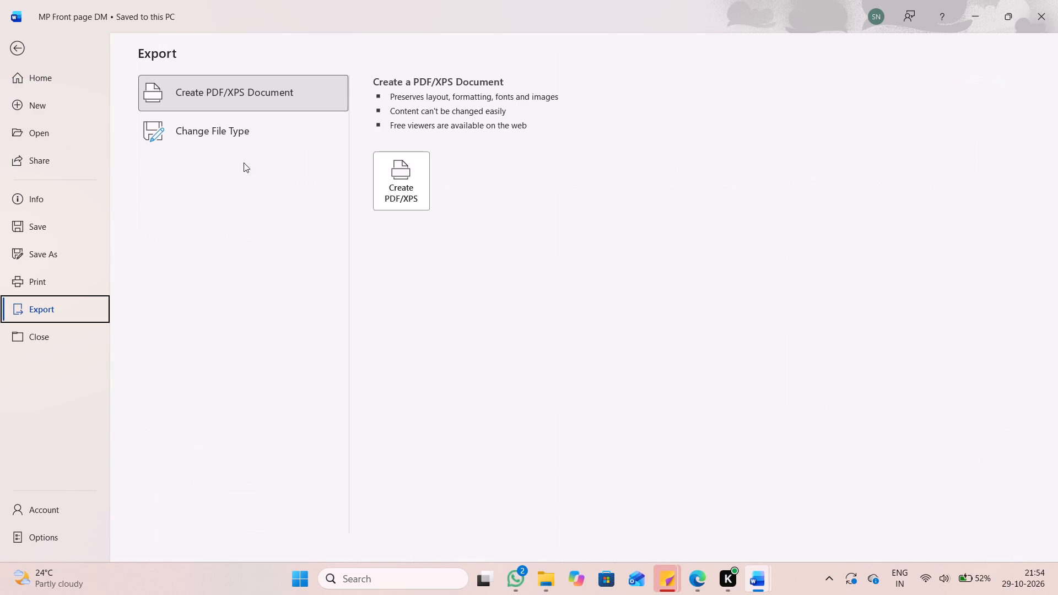
pyautogui.click(224, 134)
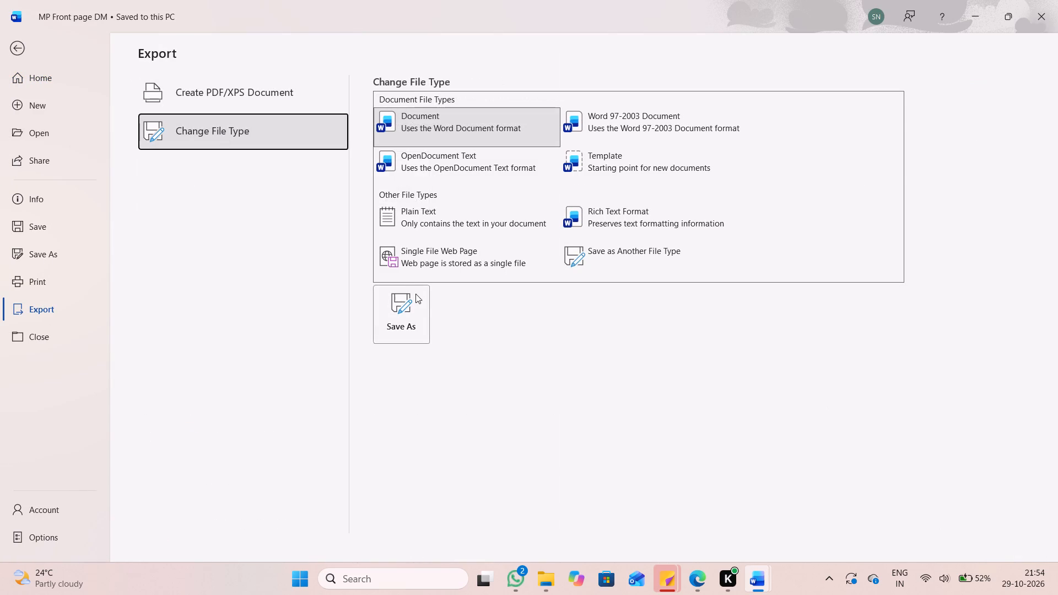
pyautogui.click(415, 301)
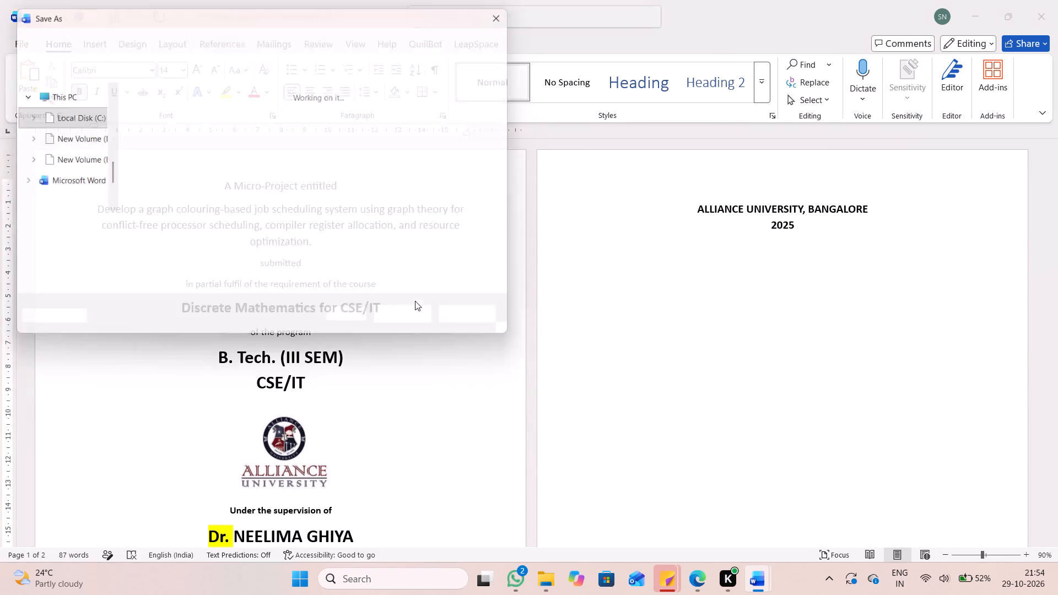
pyautogui.click(228, 252)
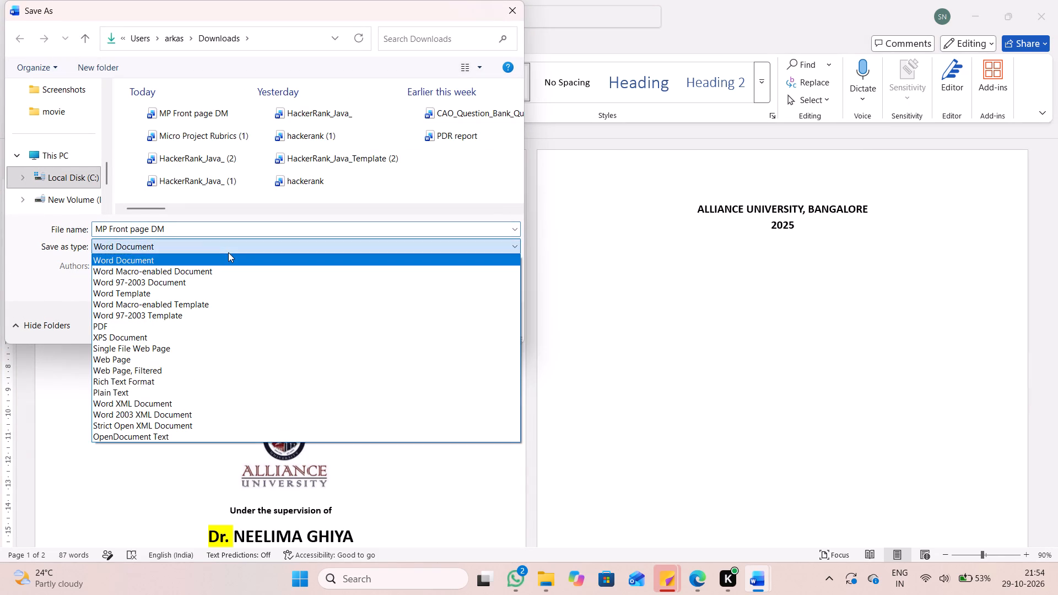
pyautogui.click(137, 327)
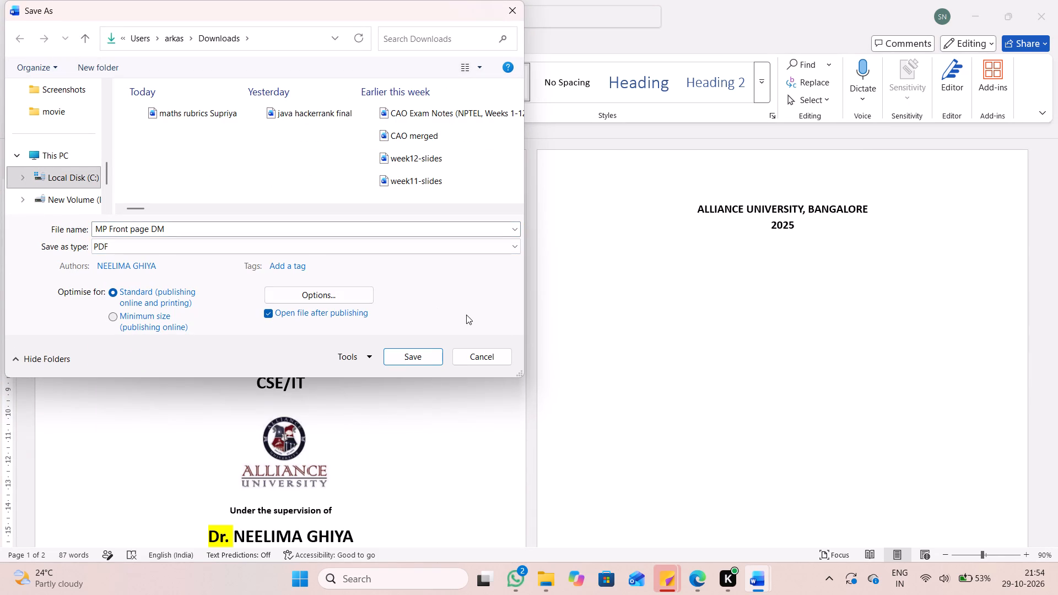
pyautogui.click(420, 356)
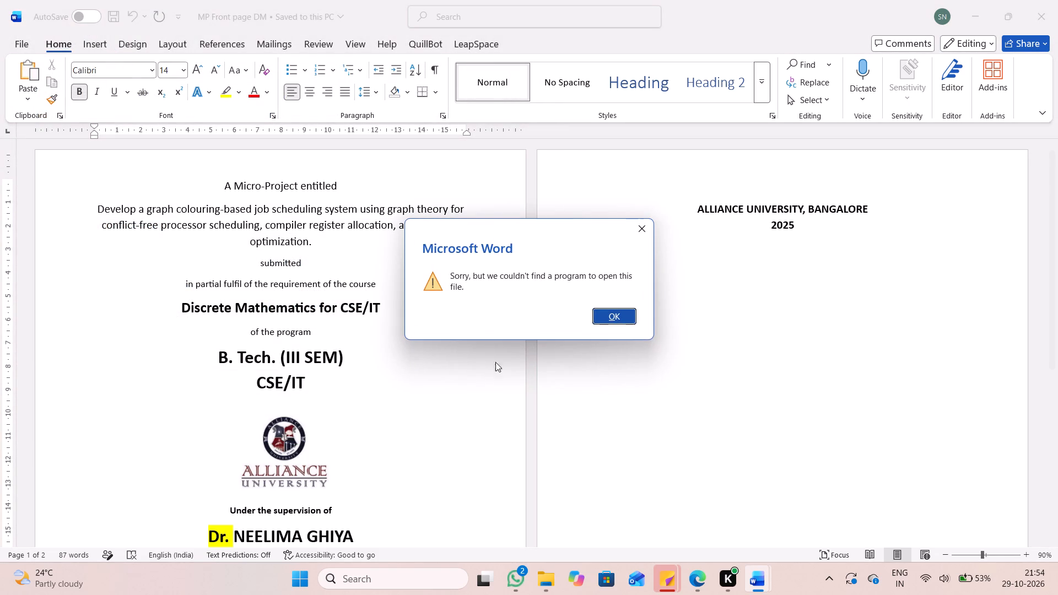
pyautogui.click(624, 312)
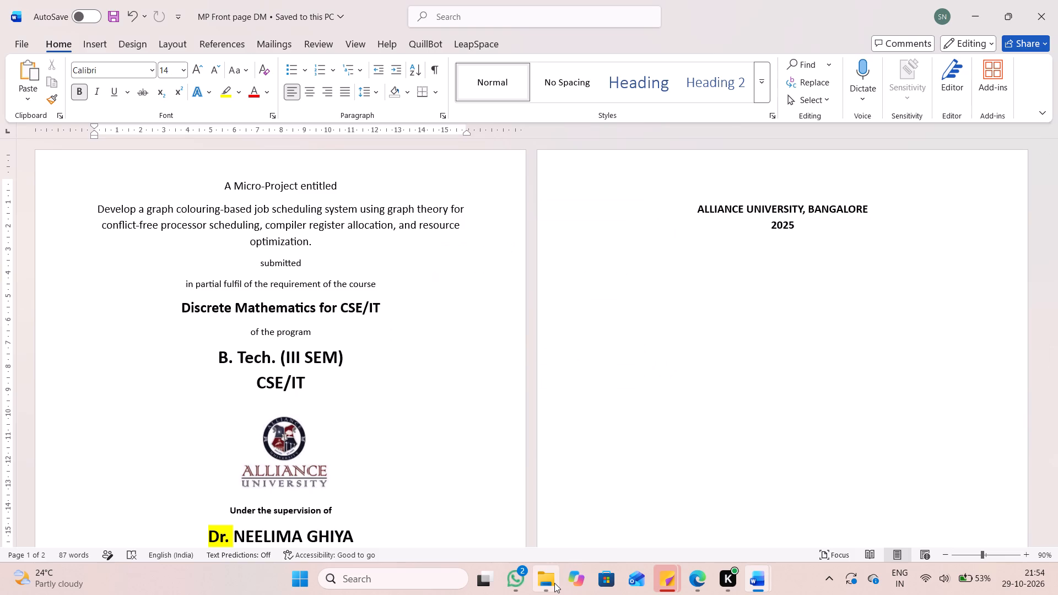
# Open the exported MP Front page DM PDF from File Explorer, examine its layout and student list, and close it.
pyautogui.click(554, 583)
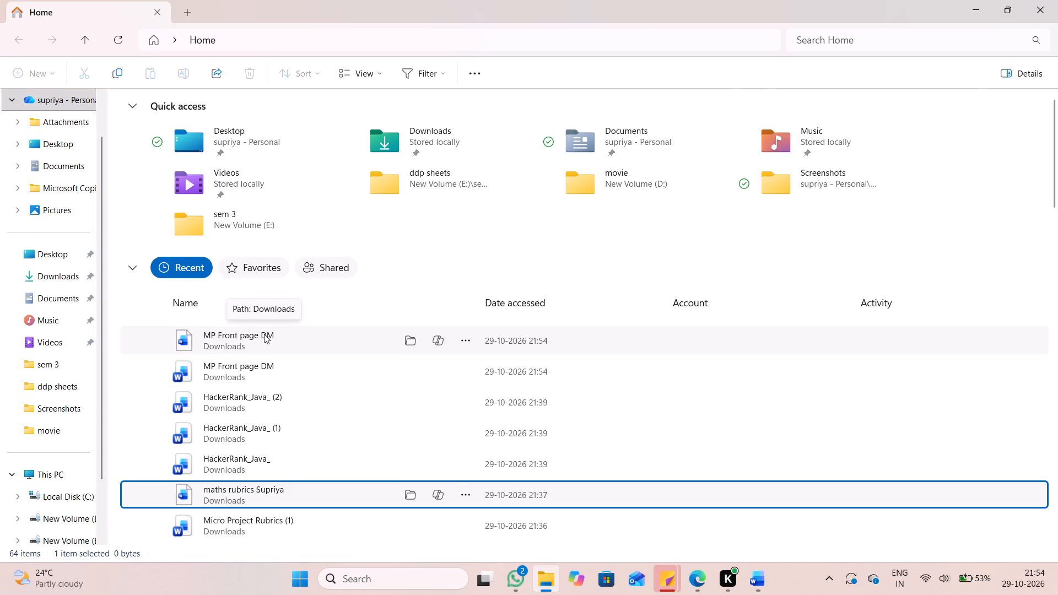
pyautogui.doubleClick(264, 334)
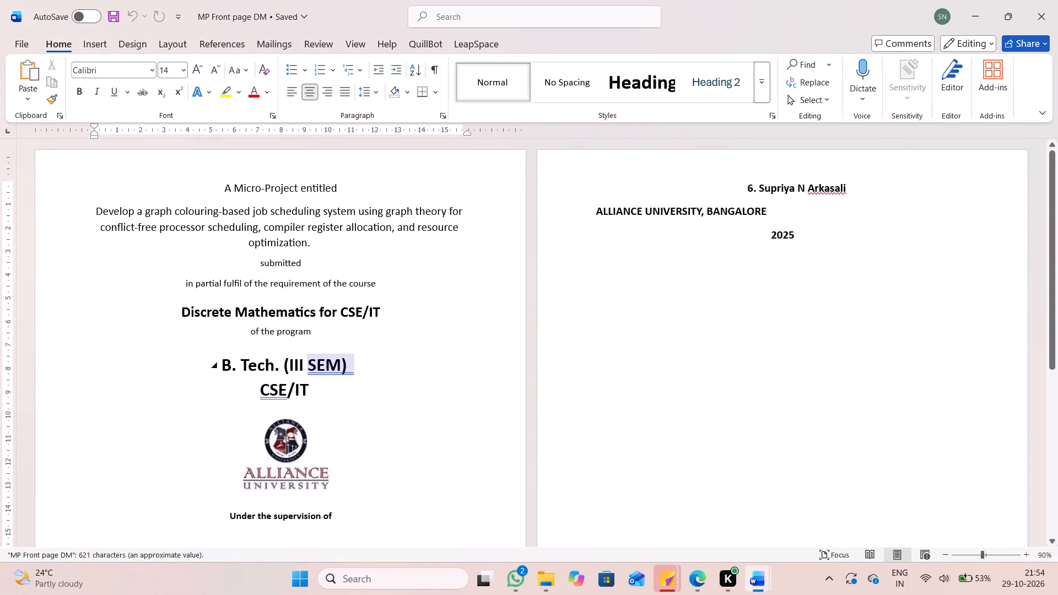
pyautogui.scroll(-8, 348, 375)
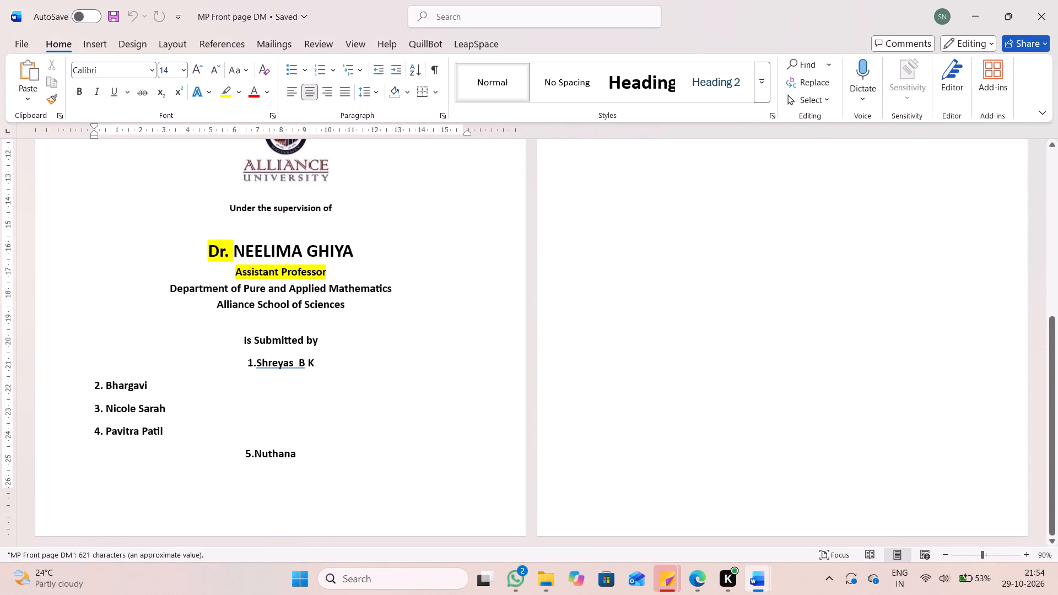
pyautogui.scroll(-5, 348, 375)
pyautogui.keyDown('ctrl'); pyautogui.scroll(2, 348, 375); pyautogui.keyUp('ctrl')
pyautogui.scroll(1, 348, 375)
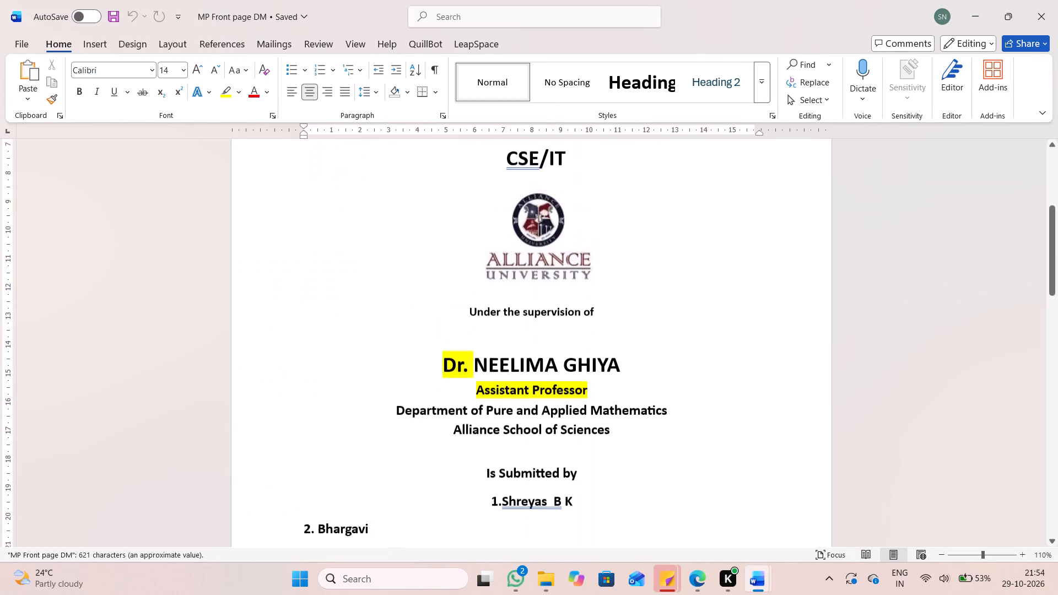
pyautogui.scroll(4, 348, 375)
pyautogui.keyDown('ctrl'); pyautogui.scroll(-5, 348, 375); pyautogui.keyUp('ctrl')
pyautogui.scroll(-3, 348, 375)
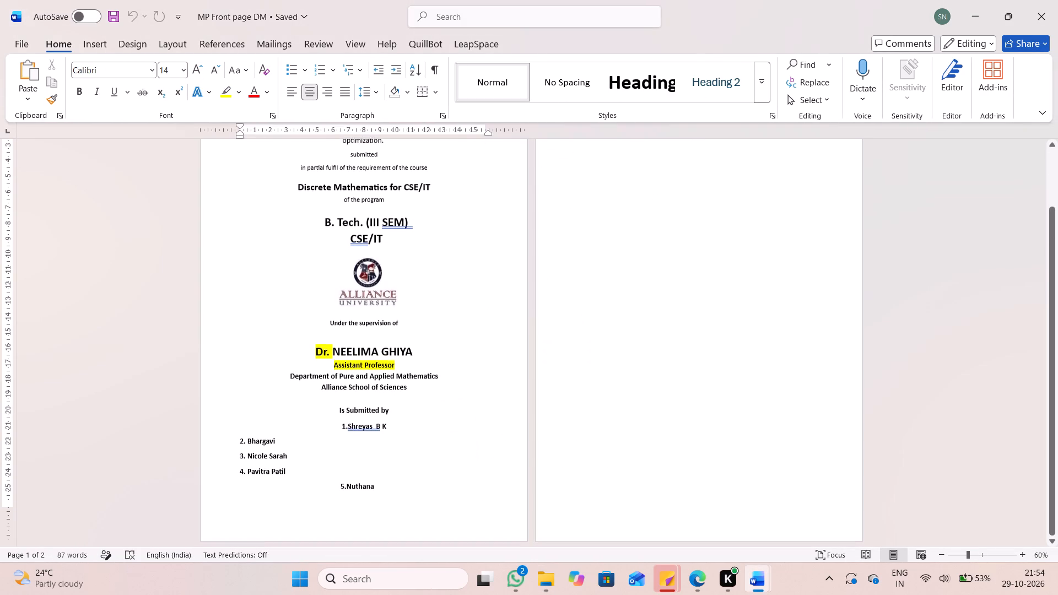
pyautogui.scroll(-10, 348, 375)
pyautogui.scroll(4, 348, 375)
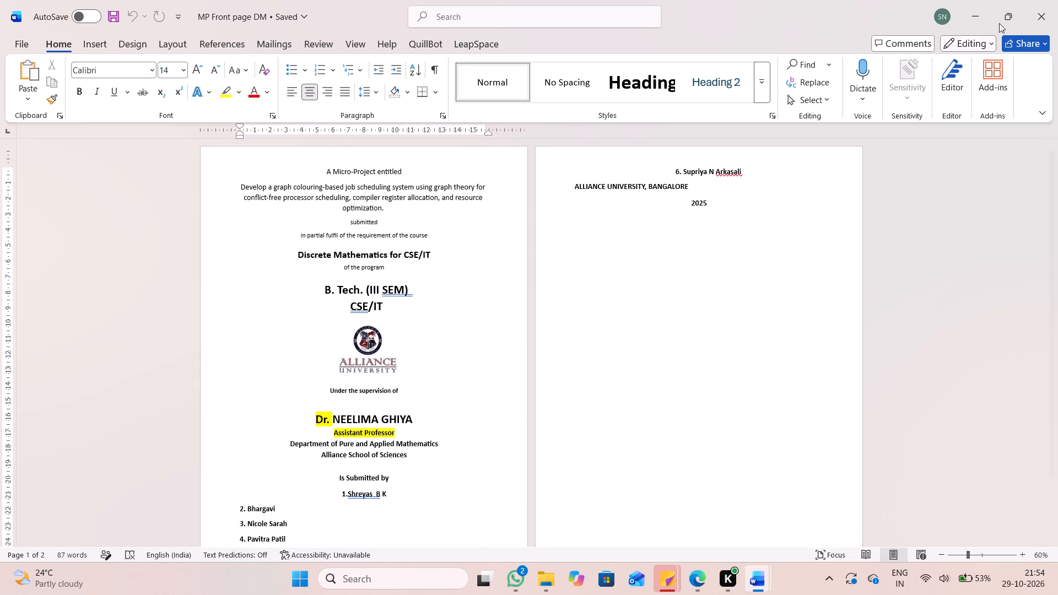
pyautogui.click(1053, 3)
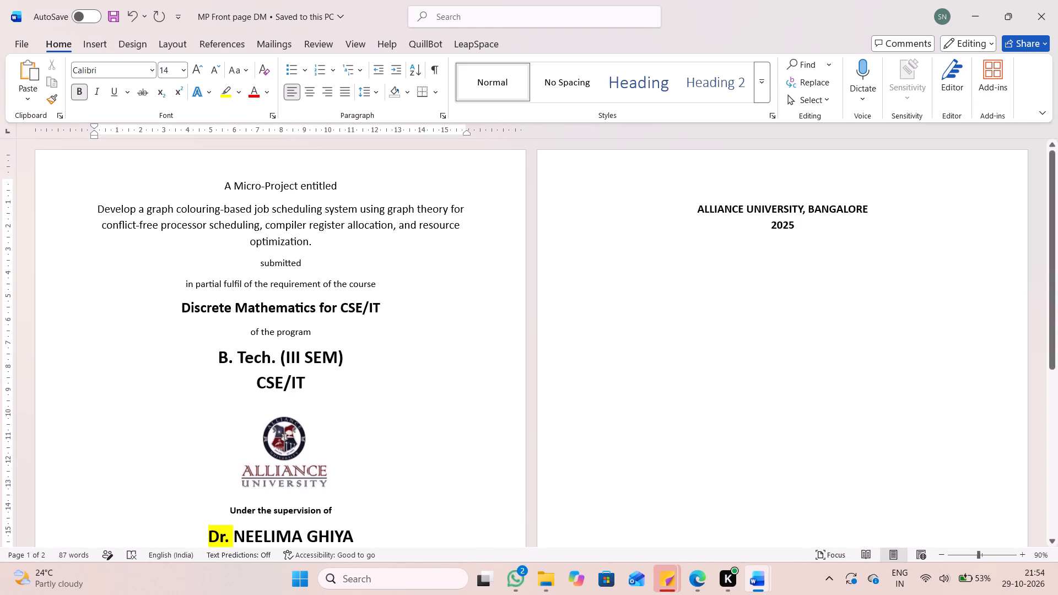
# Recheck the student list in the original document and save it again.
pyautogui.scroll(-7, 577, 432)
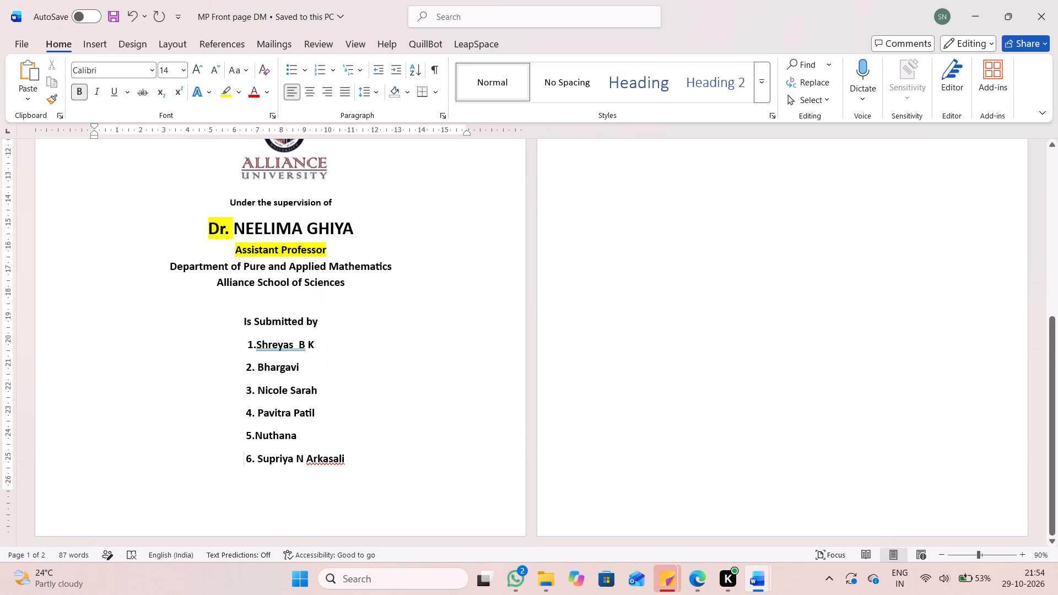
pyautogui.scroll(-1, 577, 432)
pyautogui.hotkey('ctrl', 's')
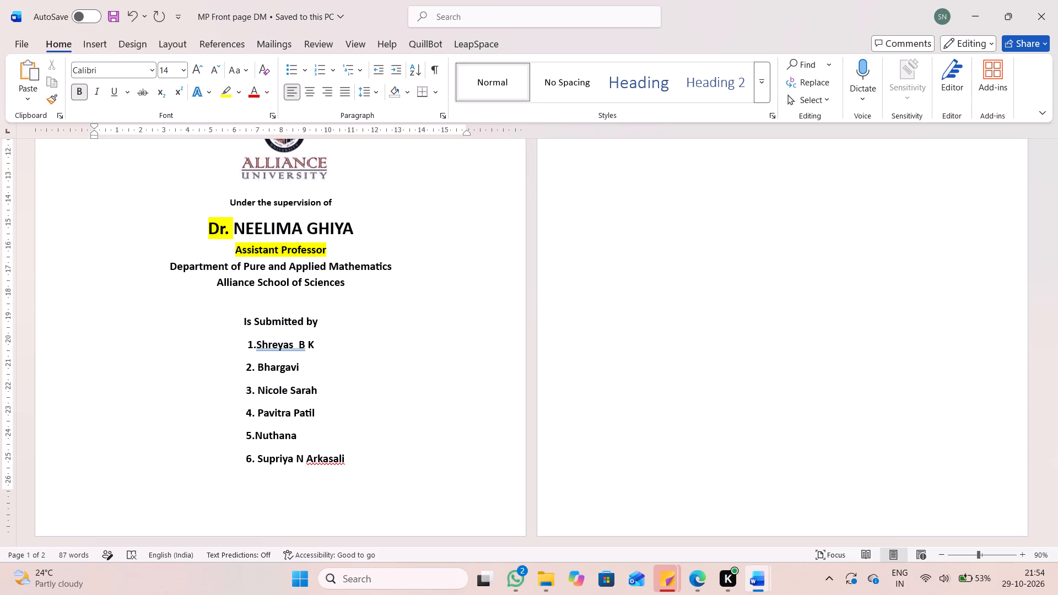
# Export the document as a PDF named "MP Front page DM final" in the Downloads folder.
pyautogui.click(22, 42)
pyautogui.click(48, 315)
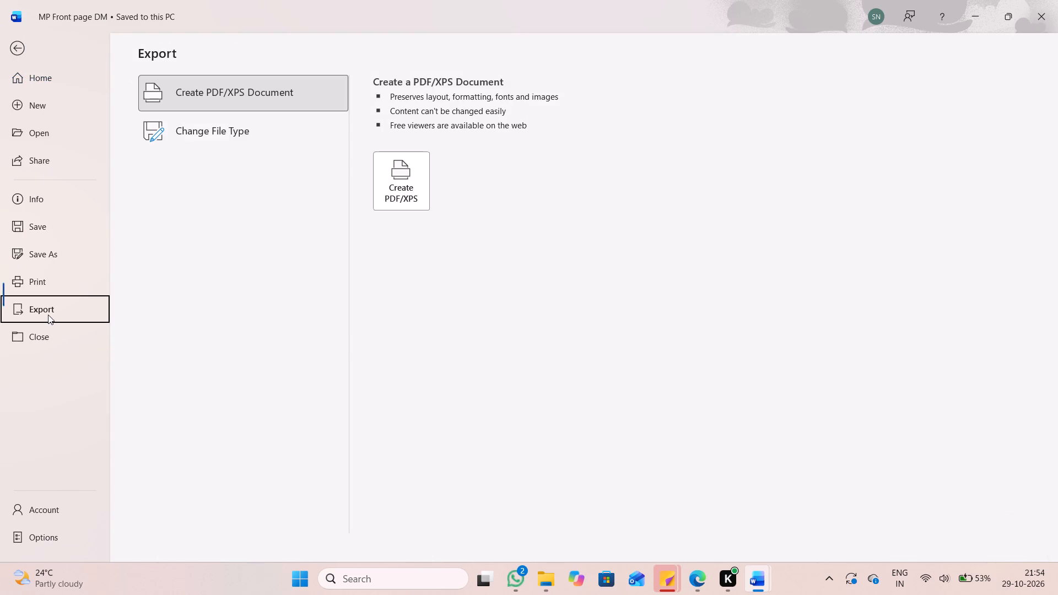
pyautogui.click(202, 132)
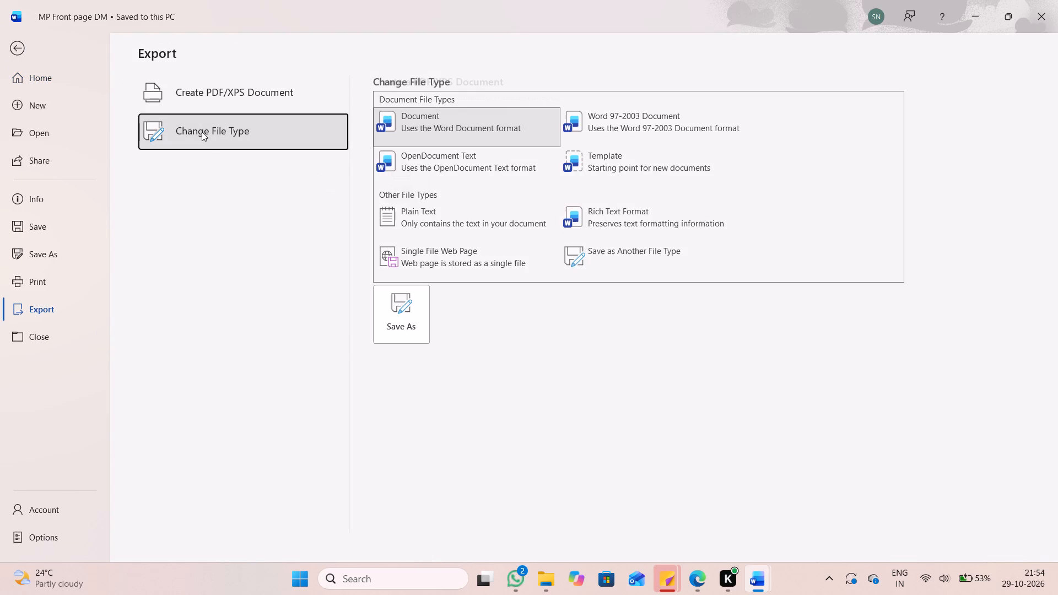
pyautogui.click(398, 304)
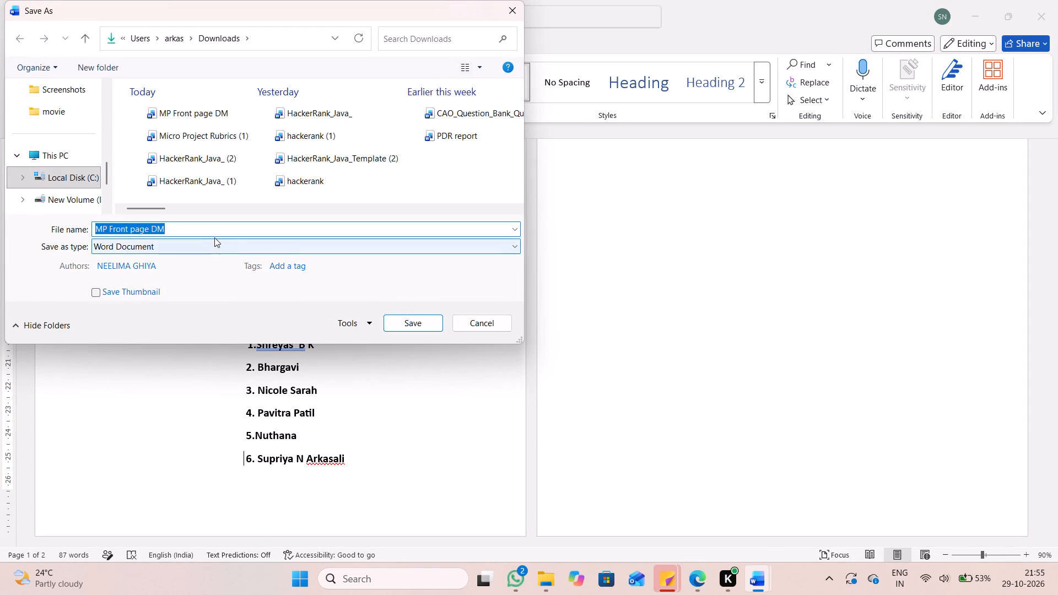
pyautogui.click(191, 230)
pyautogui.press('space')
pyautogui.write('final')
pyautogui.press('space')
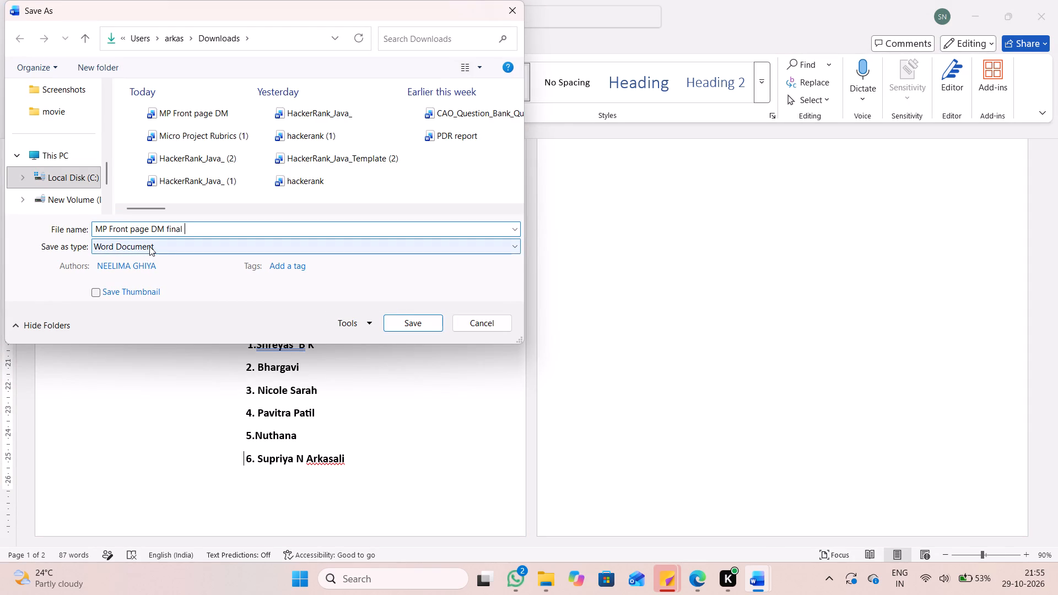
pyautogui.click(149, 246)
pyautogui.click(122, 327)
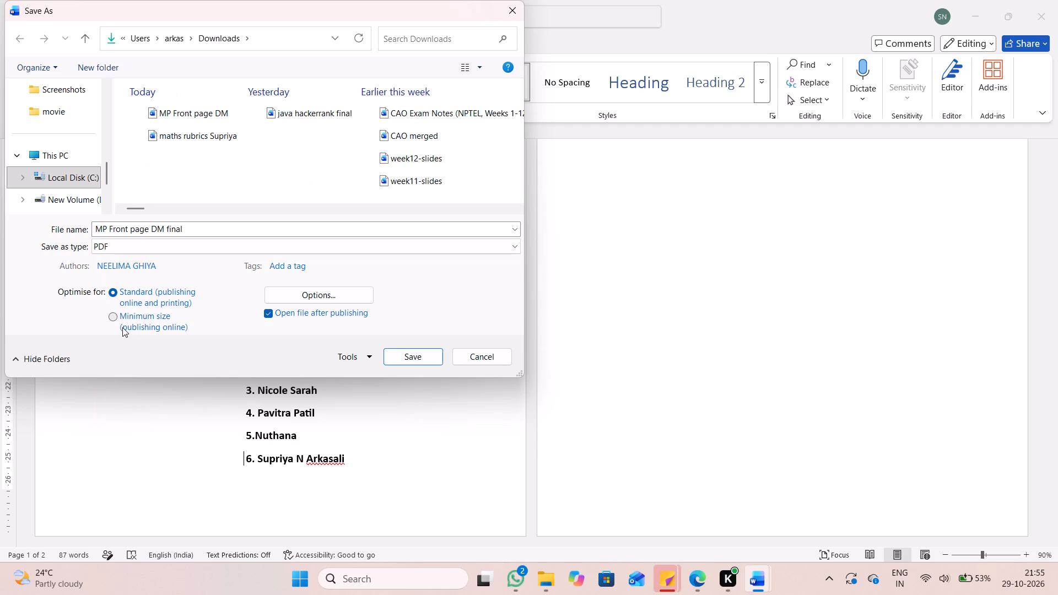
pyautogui.click(412, 357)
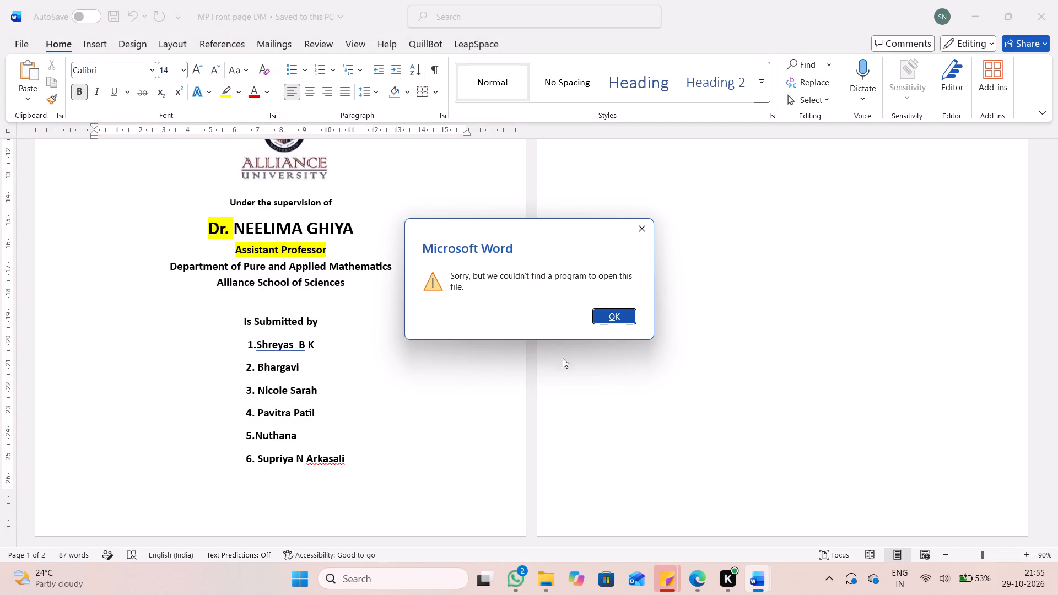
pyautogui.click(610, 318)
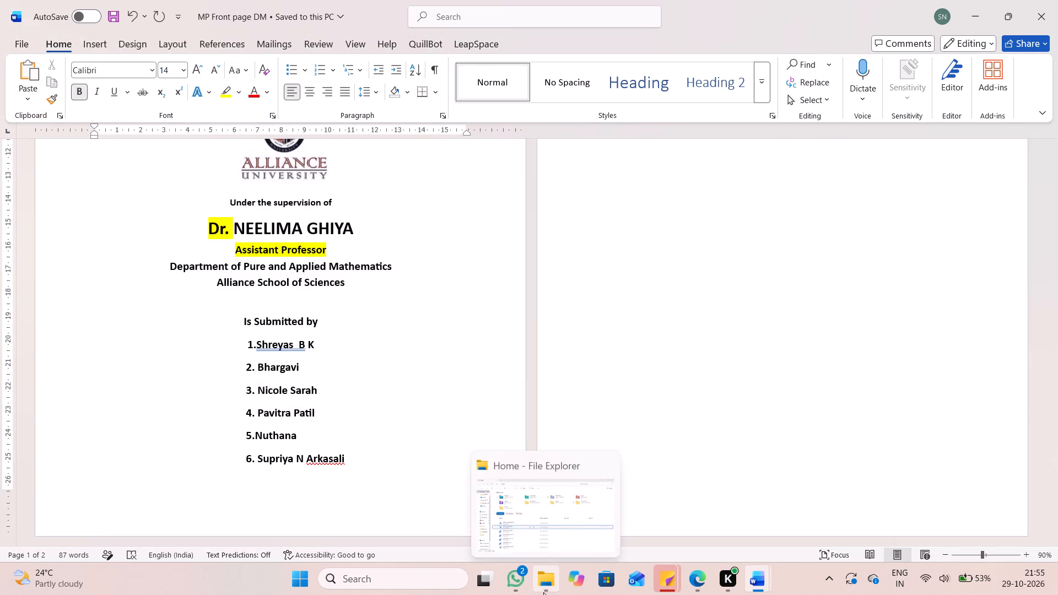
# Copy the "MP Front page DM final" PDF from the recent files in File Explorer.
pyautogui.click(543, 592)
pyautogui.click(309, 340)
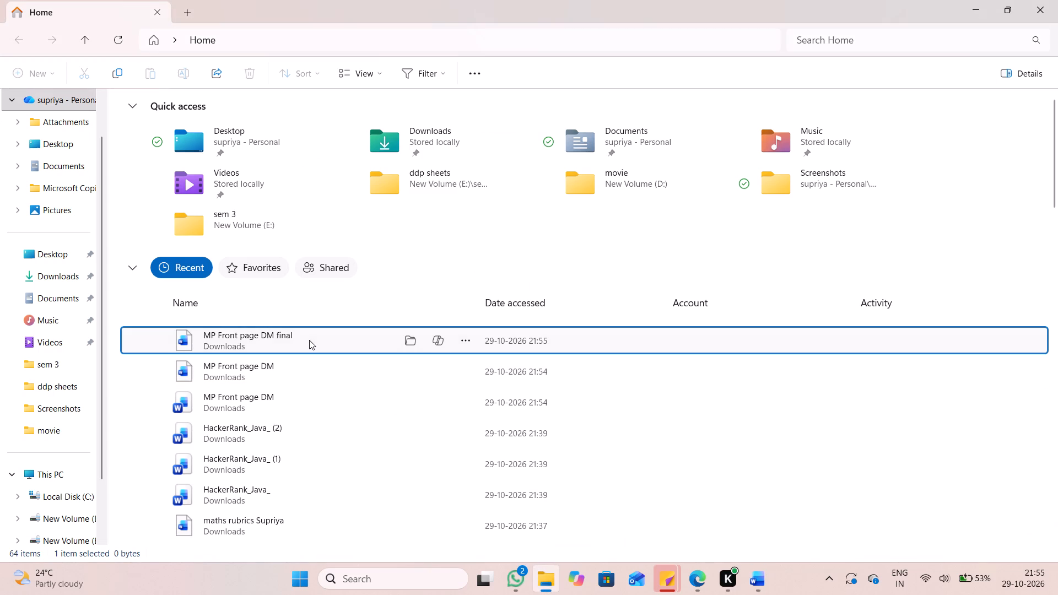
pyautogui.hotkey('ctrl', 'c')
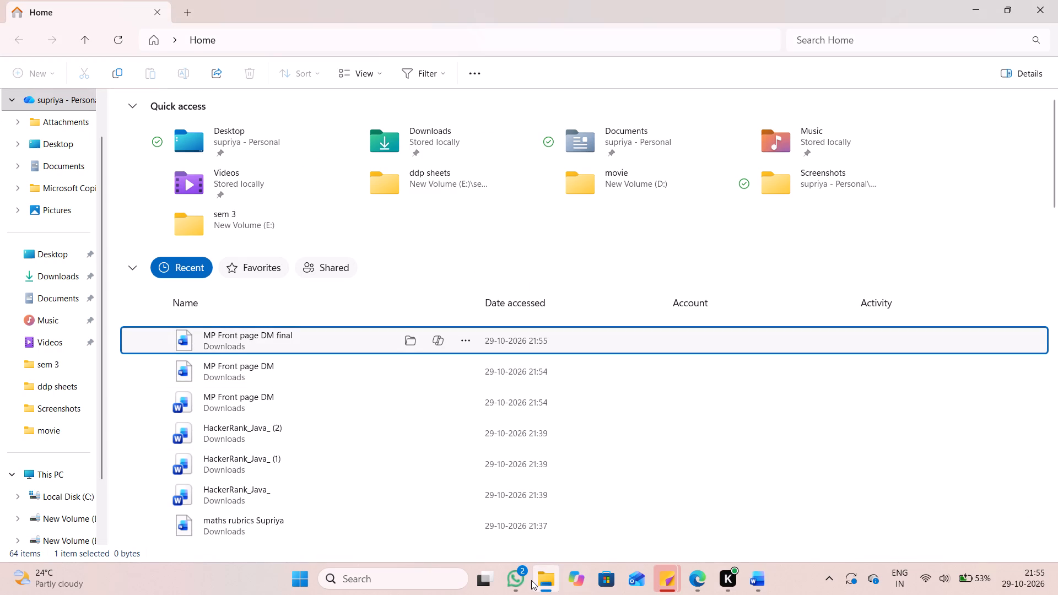